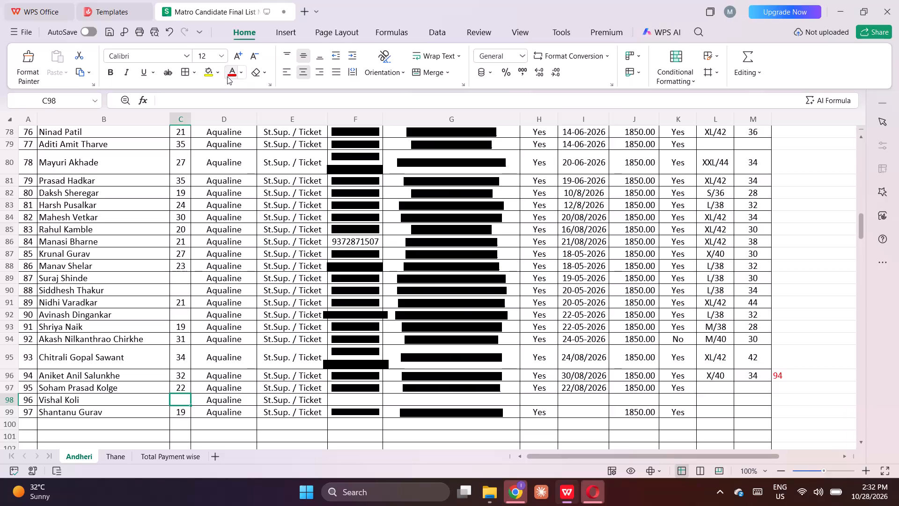
Enter 40 in the empty column C cell of candidate number 96 on the Andheri sheet.
text(40)
key(Right)
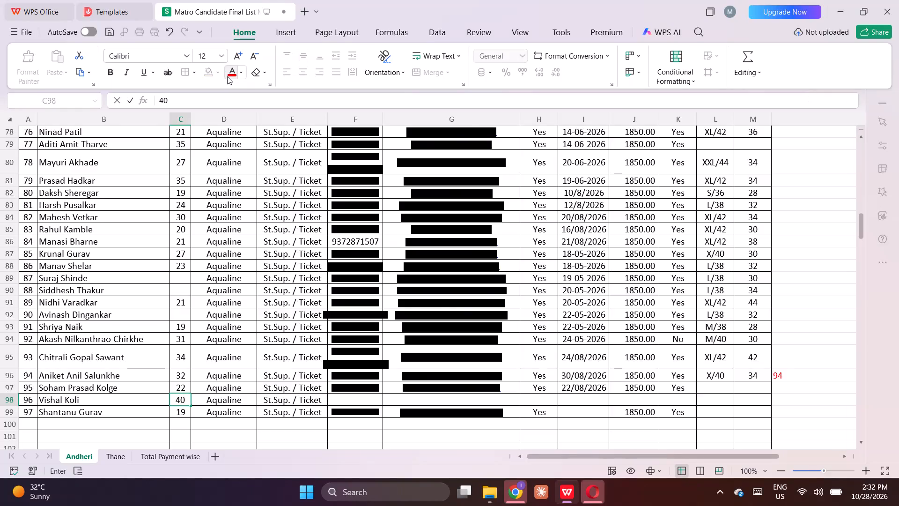
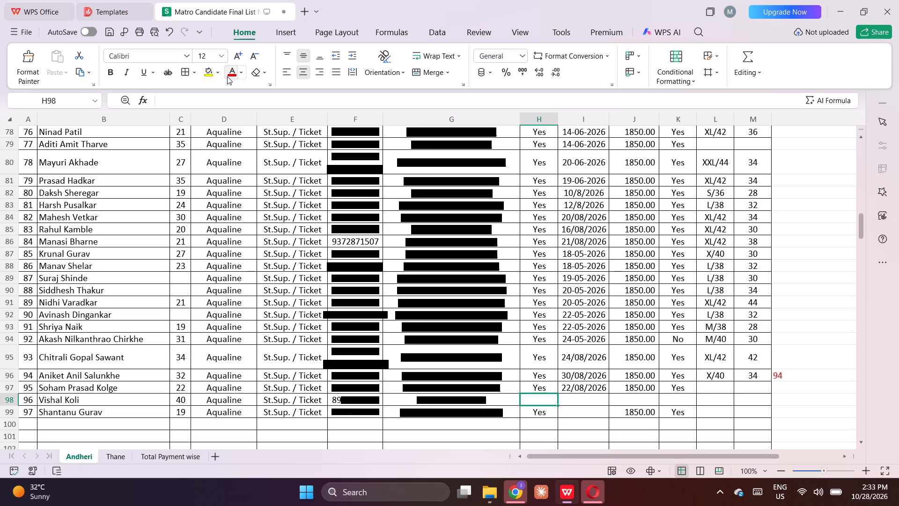
Fill the empty column H cell of candidate number 96 with Yes, copied down from the row above.
key(ctrl+d)
key(Right)
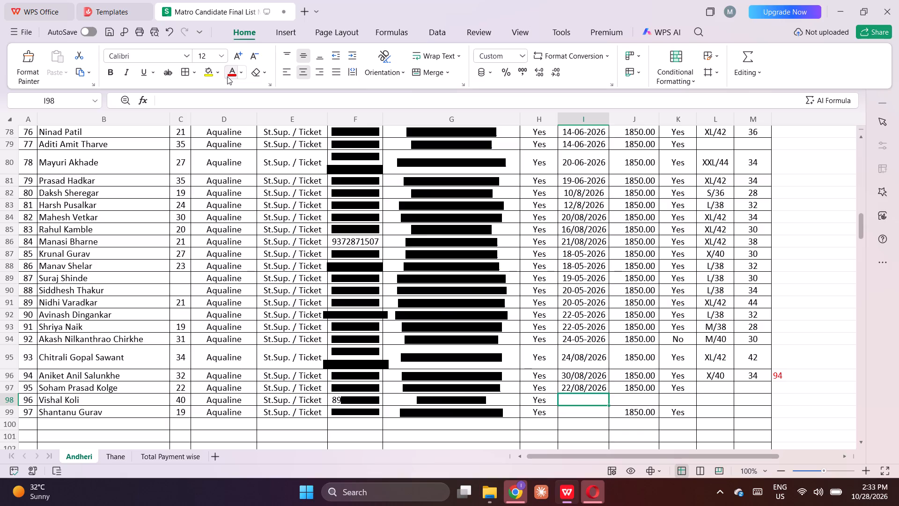
Enter the date 21/10/2026 in the empty column I cell of candidate number 96.
text(21/)
text(10)
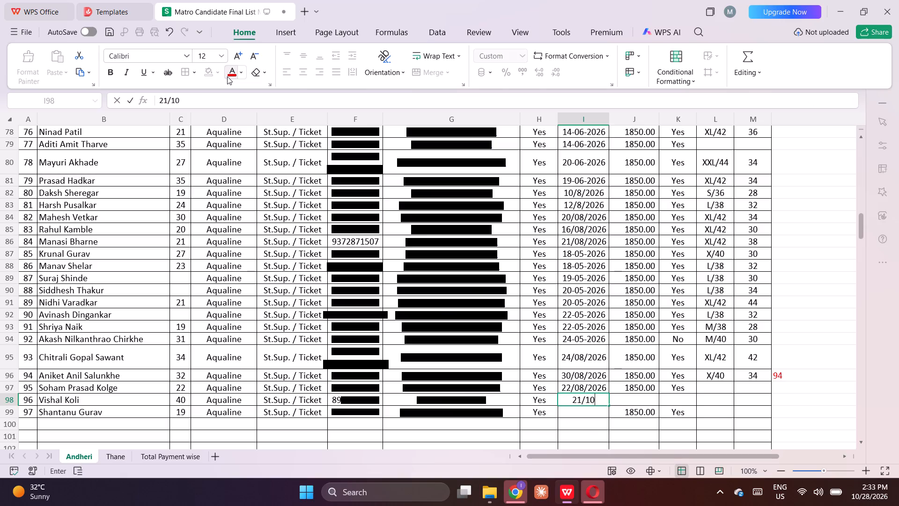
text(/2026)
key(Right)
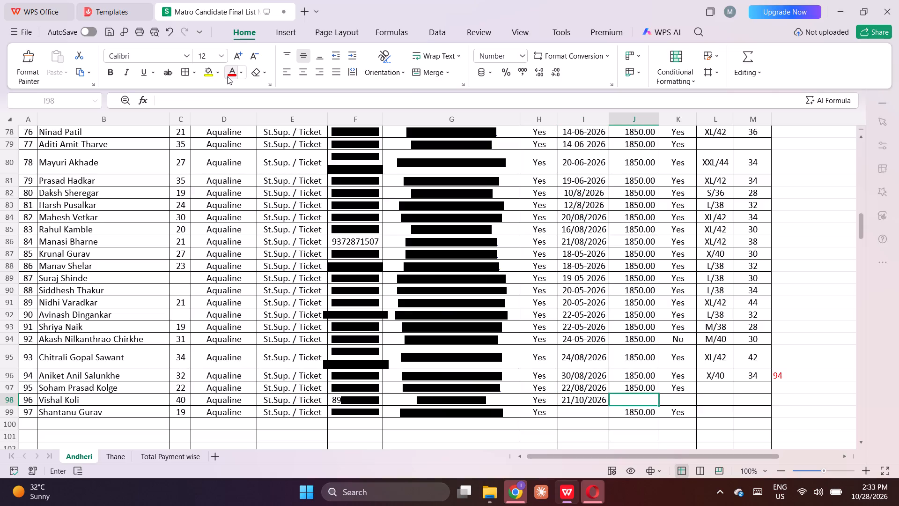
Fill candidate 96's column J and K cells with 1850.00 and Yes, copied down from the row above.
key(ctrl+d)
key(Right)
key(ctrl+d)
key(Right)
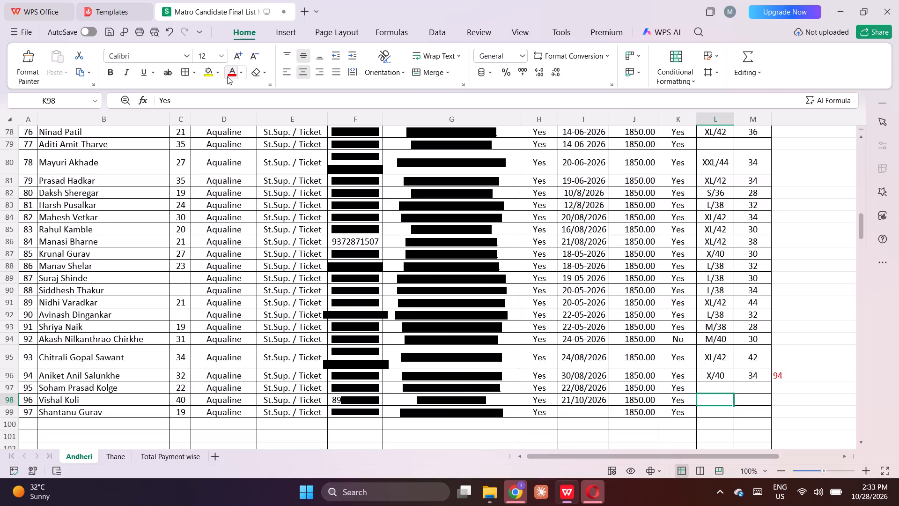
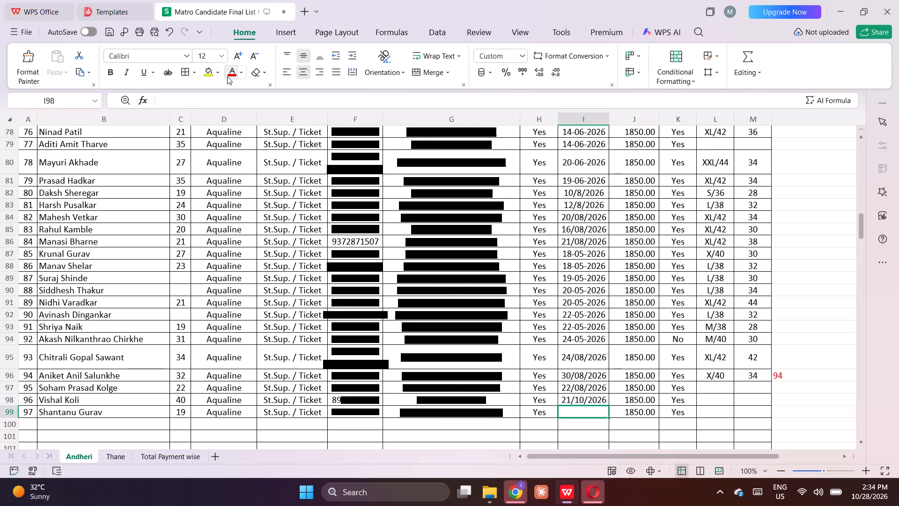
Search the Andheri sheet for "rupe", advance to the third match, and go to the serial number cell of that row.
key(ctrl+f)
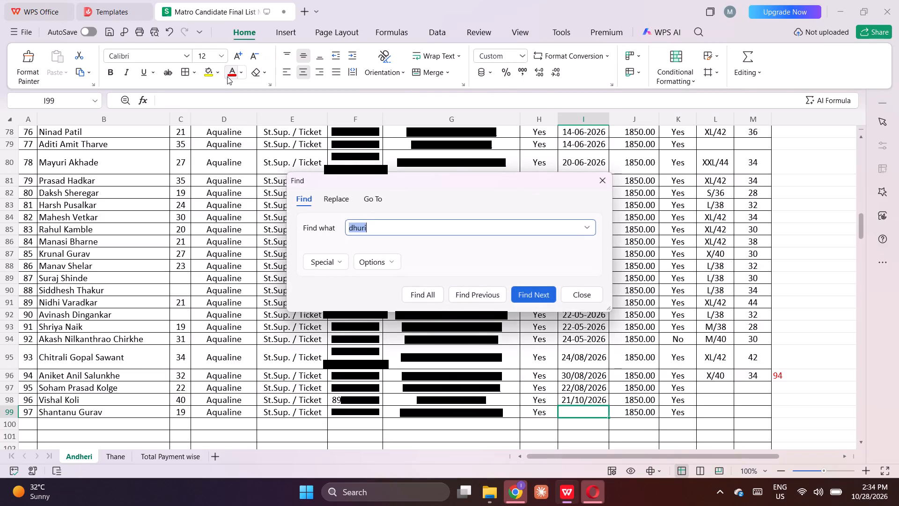
key(r)
text(upe)
key(Return)
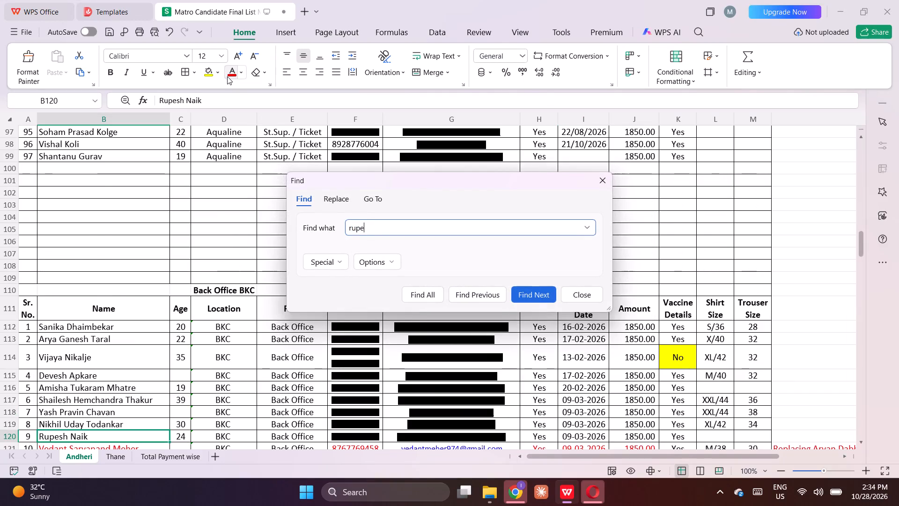
key(Return)
key(Return)
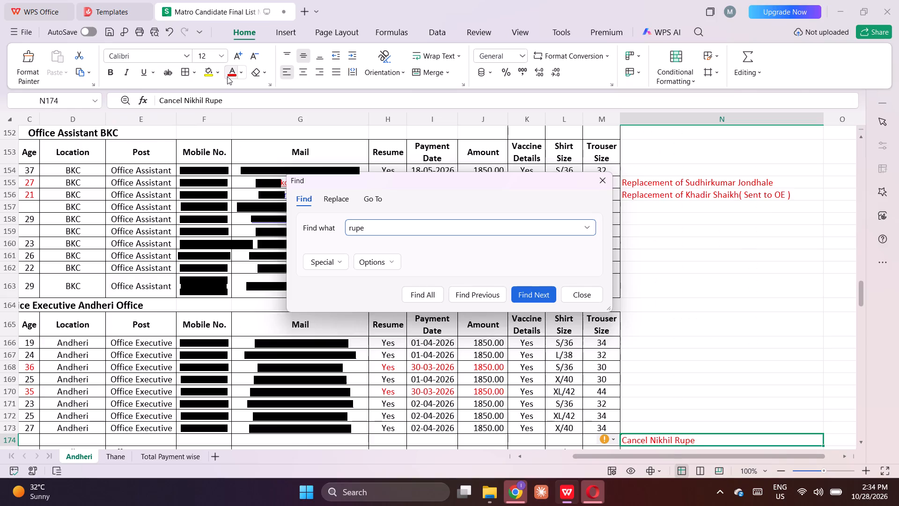
key(Left)
key(Left)
key(Left)
key(Left)
key(Escape)
key(Left)
key(Left)
key(Left)
key(Left)
key(Left)
key(Left)
key(Left)
key(Left)
key(Left)
key(Left)
key(Left)
key(Left)
key(Left)
key(Left)
key(Left)
key(Left)
key(Left)
key(Left)
key(Left)
key(Left)
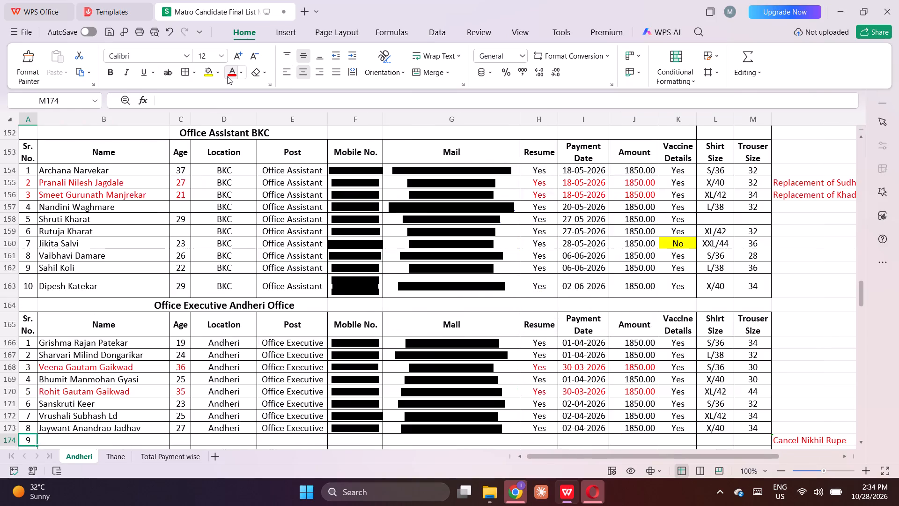
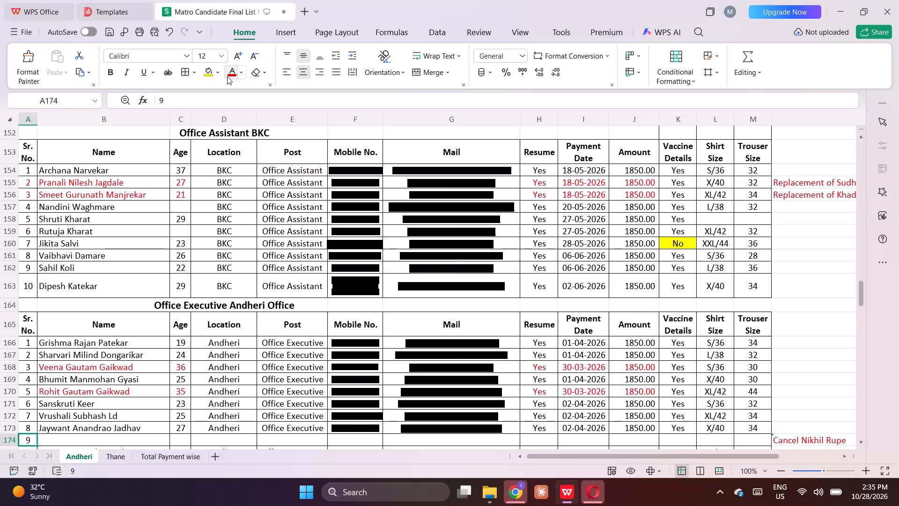
Search the Andheri sheet for "bharne" and close the search at the first match.
key(ctrl+f)
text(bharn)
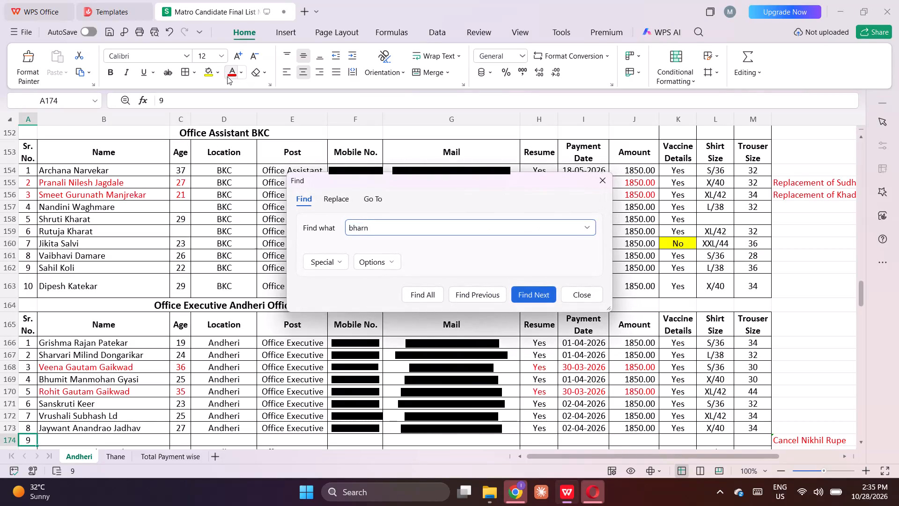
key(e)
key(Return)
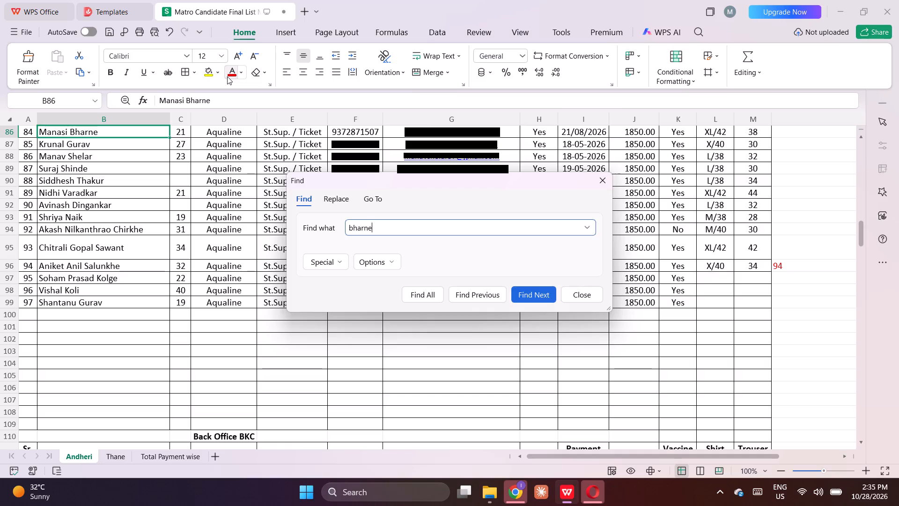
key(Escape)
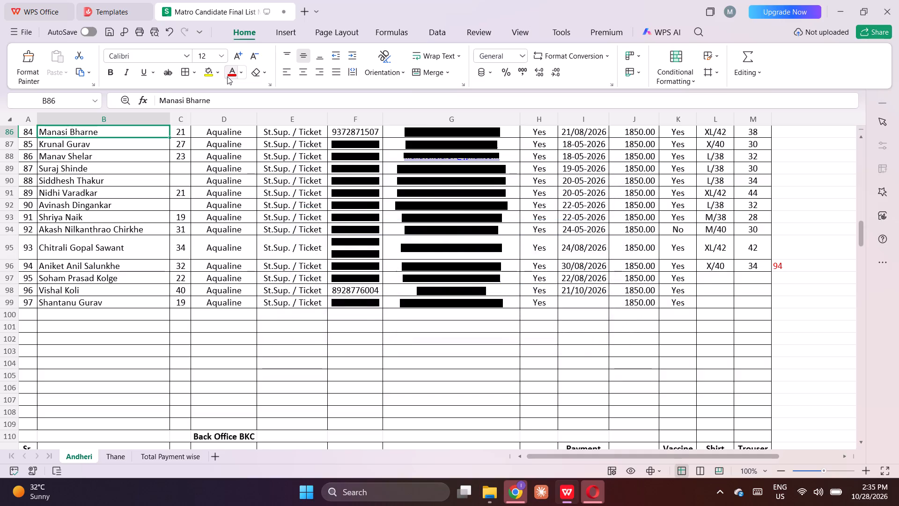
Look through the Aqualine St.Sup. / Ticket candidate rows from the match up to the start of the list.
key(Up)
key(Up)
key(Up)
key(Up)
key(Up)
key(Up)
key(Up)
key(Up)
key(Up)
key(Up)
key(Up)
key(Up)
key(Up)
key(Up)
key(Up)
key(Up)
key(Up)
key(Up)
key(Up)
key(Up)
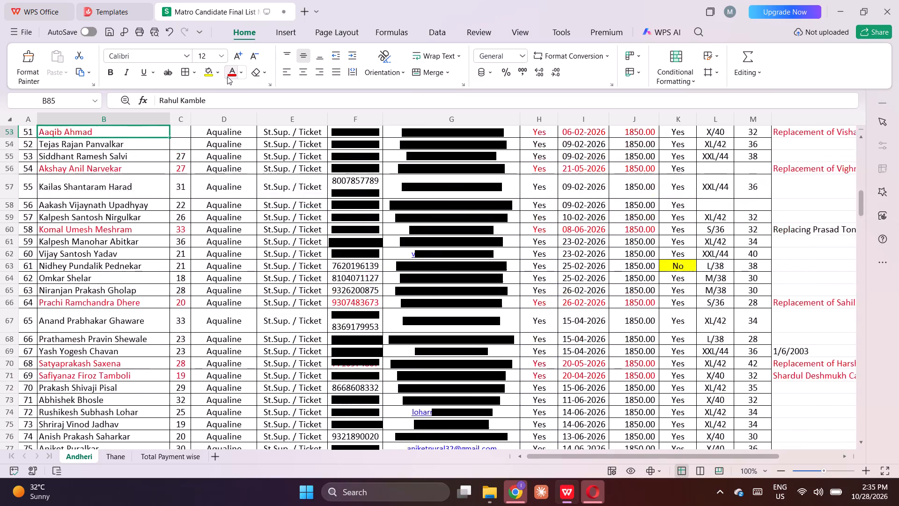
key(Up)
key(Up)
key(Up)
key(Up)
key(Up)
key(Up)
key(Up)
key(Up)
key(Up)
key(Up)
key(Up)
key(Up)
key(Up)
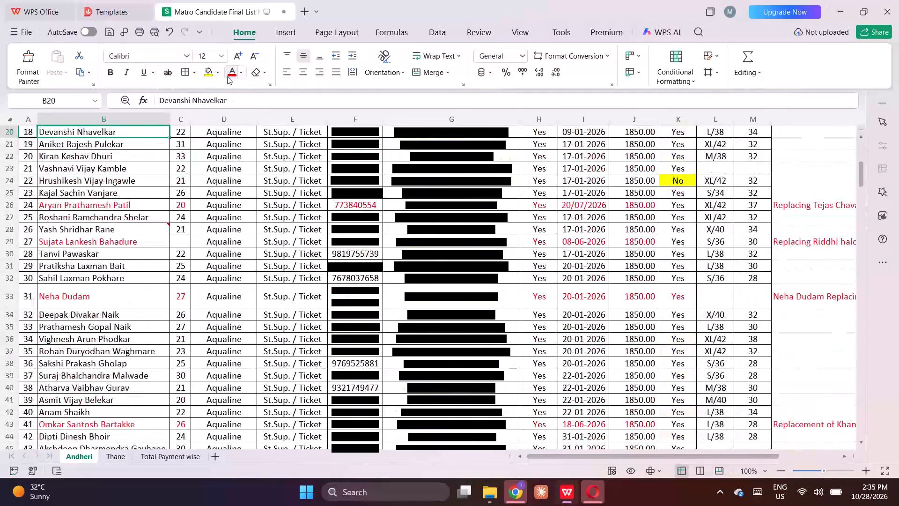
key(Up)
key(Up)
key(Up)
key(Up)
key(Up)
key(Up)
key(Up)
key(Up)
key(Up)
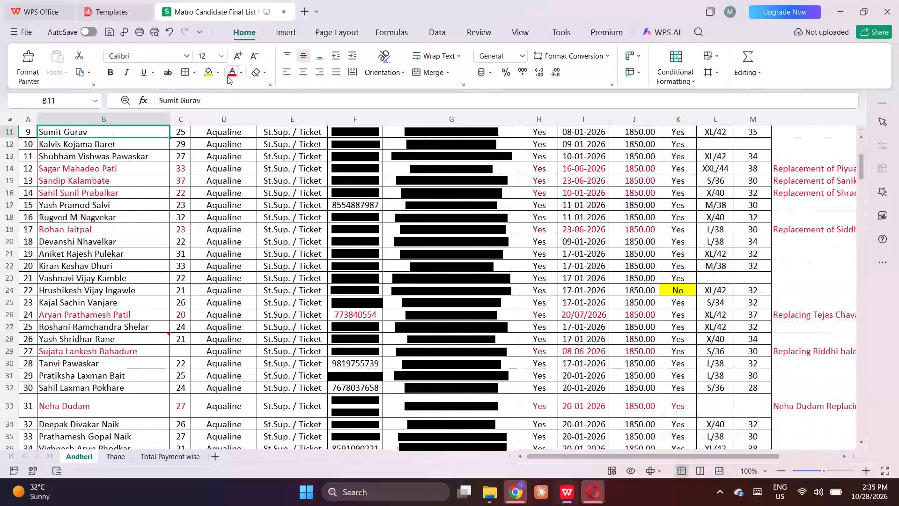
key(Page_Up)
Look down through the BKC sections to the Office Executive Andheri Office list and examine the rows around serial number 9.
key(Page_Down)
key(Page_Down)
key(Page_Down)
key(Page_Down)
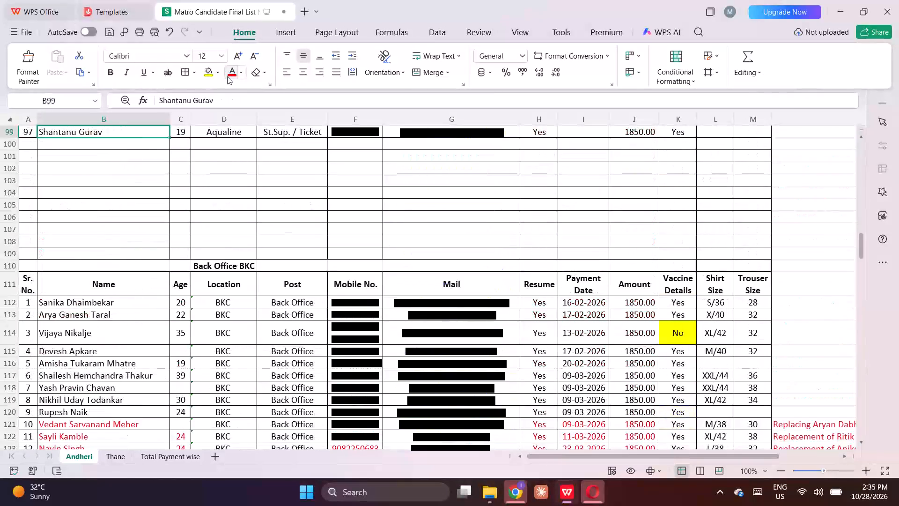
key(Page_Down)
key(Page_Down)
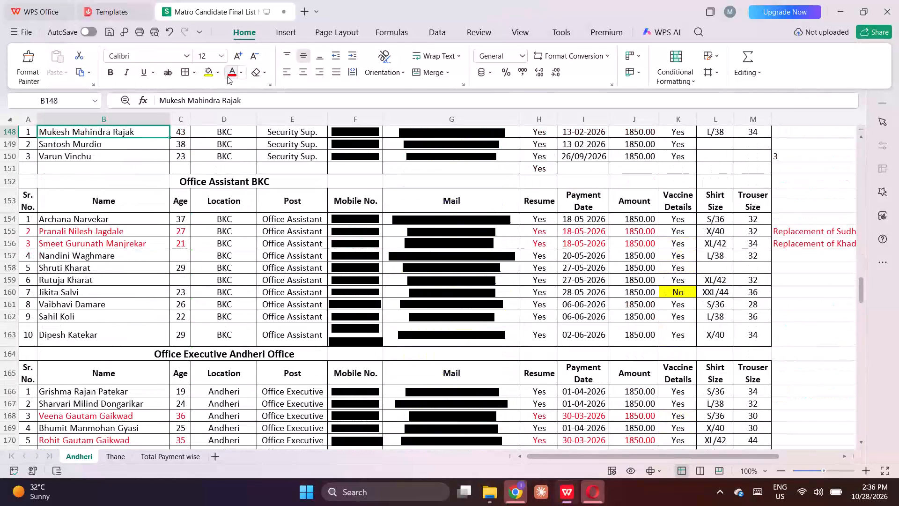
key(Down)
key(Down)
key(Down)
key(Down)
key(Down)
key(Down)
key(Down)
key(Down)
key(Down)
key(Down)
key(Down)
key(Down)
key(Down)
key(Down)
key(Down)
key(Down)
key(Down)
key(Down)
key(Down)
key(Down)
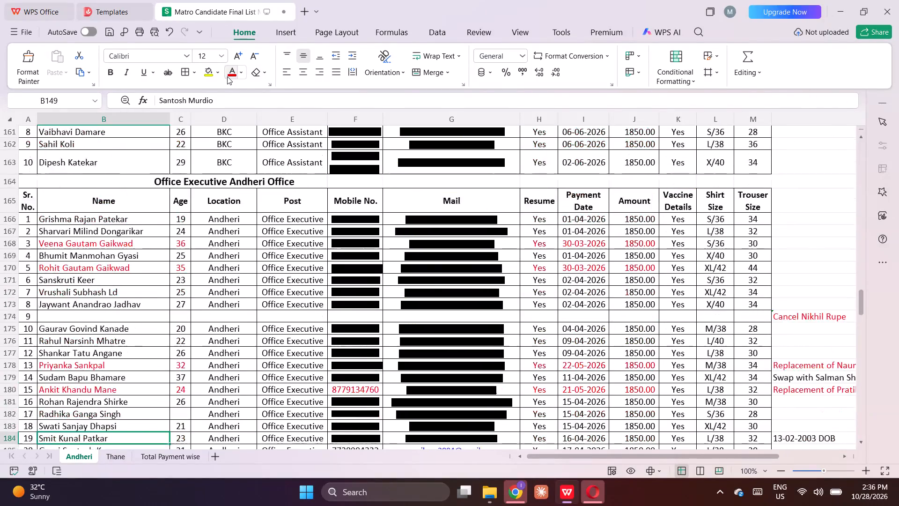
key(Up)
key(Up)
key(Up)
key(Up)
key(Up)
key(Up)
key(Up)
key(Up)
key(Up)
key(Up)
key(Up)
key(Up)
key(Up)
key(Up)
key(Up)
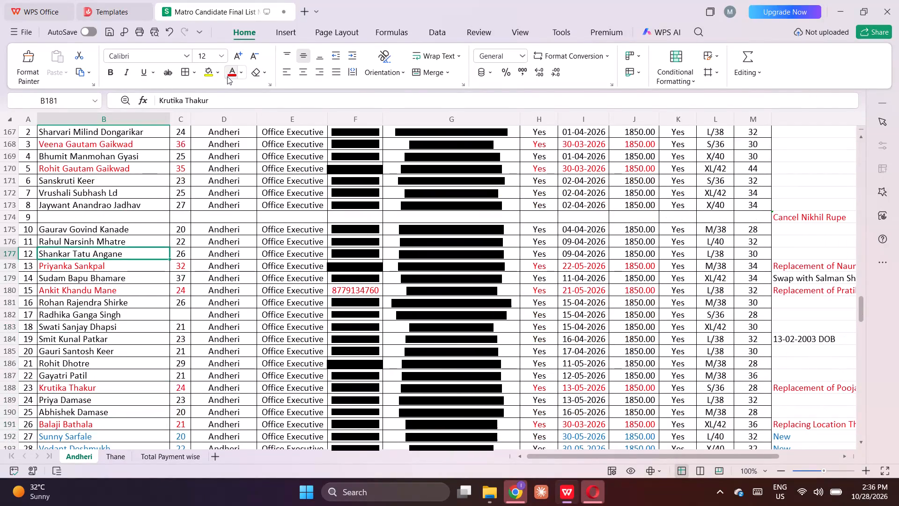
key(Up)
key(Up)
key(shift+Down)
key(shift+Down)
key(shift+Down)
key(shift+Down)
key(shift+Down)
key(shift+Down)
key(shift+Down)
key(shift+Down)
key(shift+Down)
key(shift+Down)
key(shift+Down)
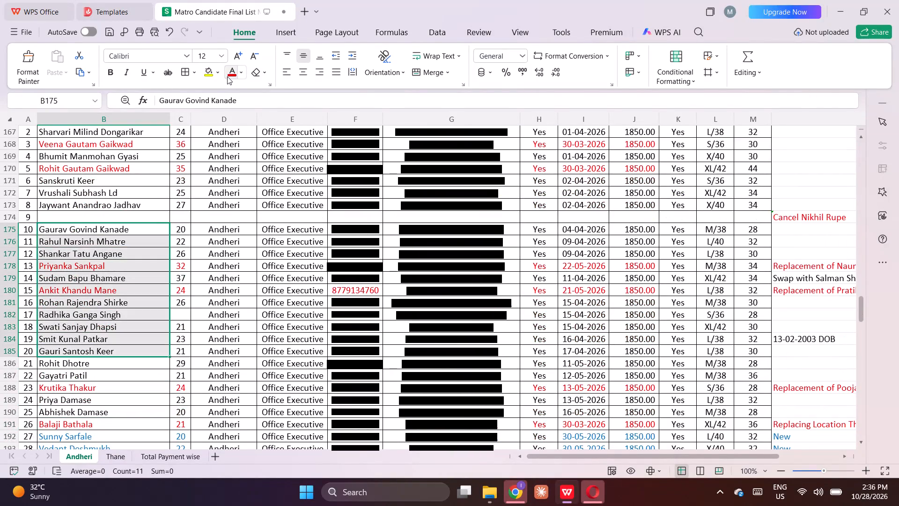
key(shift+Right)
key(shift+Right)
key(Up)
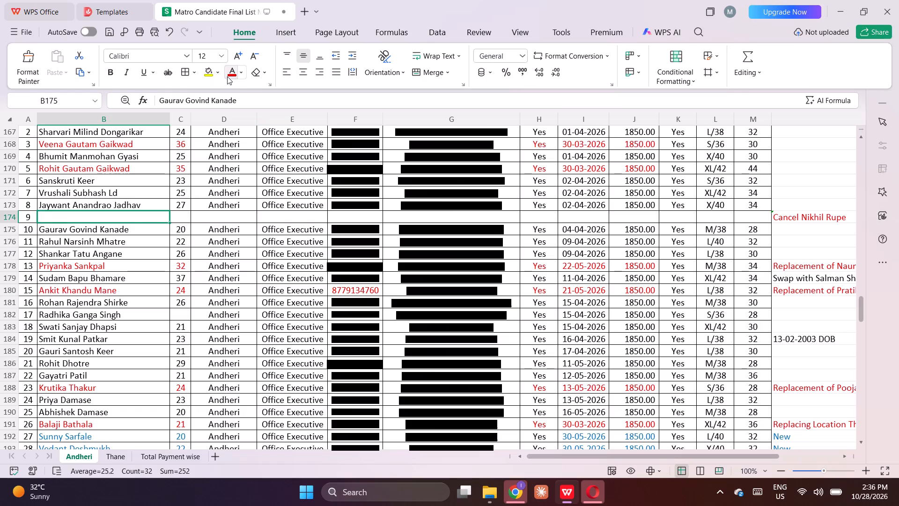
Clear the cancellation remark from the empty serial number 9 row of the Office Executive Andheri Office list and return to its serial number cell.
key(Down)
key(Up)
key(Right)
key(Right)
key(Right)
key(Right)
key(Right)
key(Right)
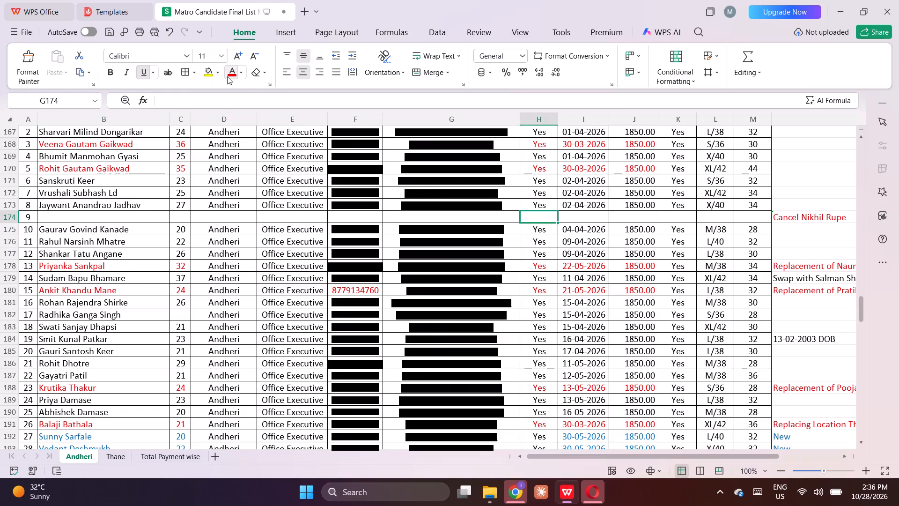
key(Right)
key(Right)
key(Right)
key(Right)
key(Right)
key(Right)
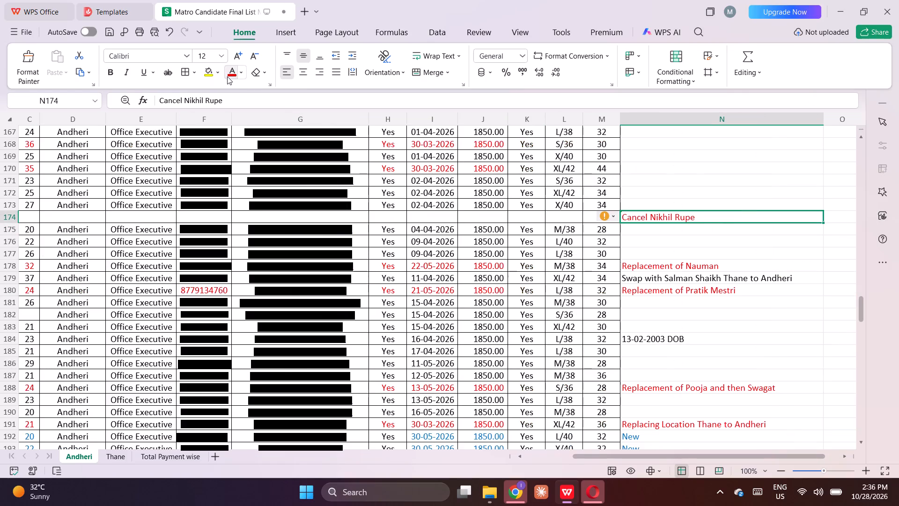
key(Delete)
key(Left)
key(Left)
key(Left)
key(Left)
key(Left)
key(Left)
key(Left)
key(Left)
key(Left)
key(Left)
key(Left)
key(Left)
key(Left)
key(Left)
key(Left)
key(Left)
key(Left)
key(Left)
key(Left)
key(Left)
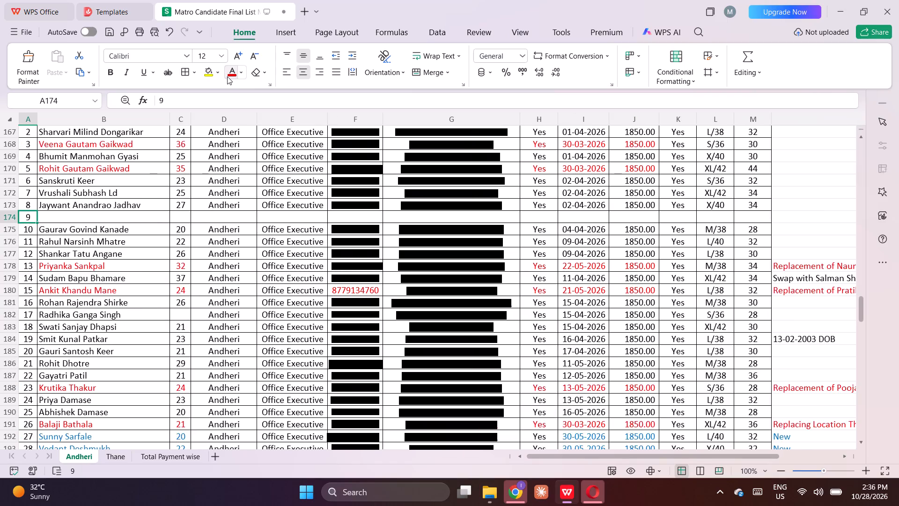
Copy the Office Executive Andheri Office candidate entries for serial numbers 10 to 78, from the name column through column O, without serial numbers.
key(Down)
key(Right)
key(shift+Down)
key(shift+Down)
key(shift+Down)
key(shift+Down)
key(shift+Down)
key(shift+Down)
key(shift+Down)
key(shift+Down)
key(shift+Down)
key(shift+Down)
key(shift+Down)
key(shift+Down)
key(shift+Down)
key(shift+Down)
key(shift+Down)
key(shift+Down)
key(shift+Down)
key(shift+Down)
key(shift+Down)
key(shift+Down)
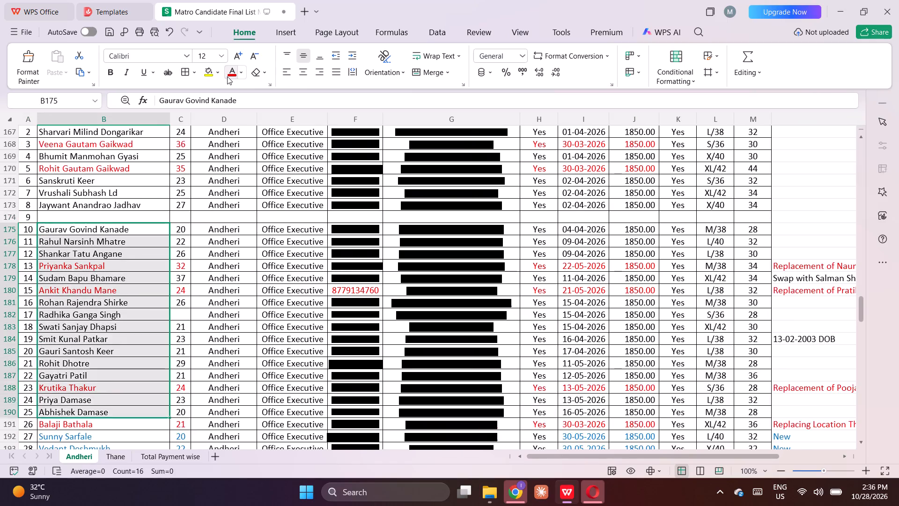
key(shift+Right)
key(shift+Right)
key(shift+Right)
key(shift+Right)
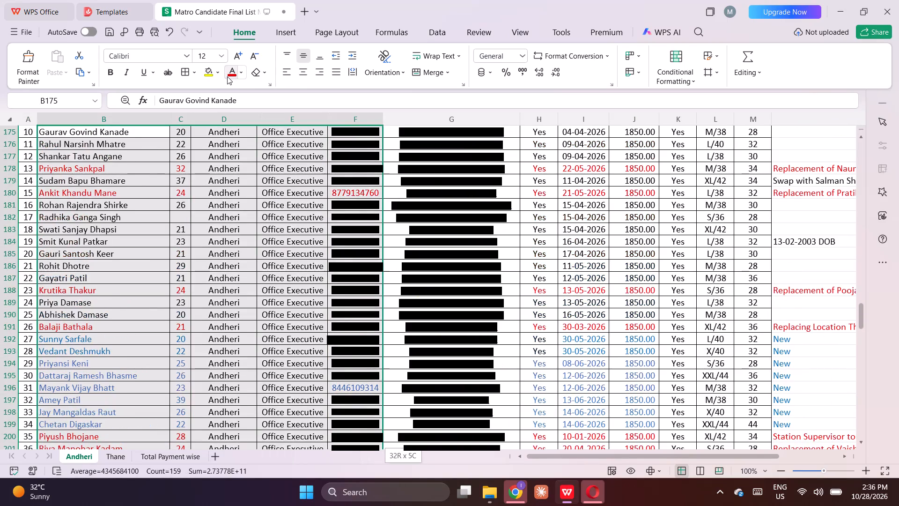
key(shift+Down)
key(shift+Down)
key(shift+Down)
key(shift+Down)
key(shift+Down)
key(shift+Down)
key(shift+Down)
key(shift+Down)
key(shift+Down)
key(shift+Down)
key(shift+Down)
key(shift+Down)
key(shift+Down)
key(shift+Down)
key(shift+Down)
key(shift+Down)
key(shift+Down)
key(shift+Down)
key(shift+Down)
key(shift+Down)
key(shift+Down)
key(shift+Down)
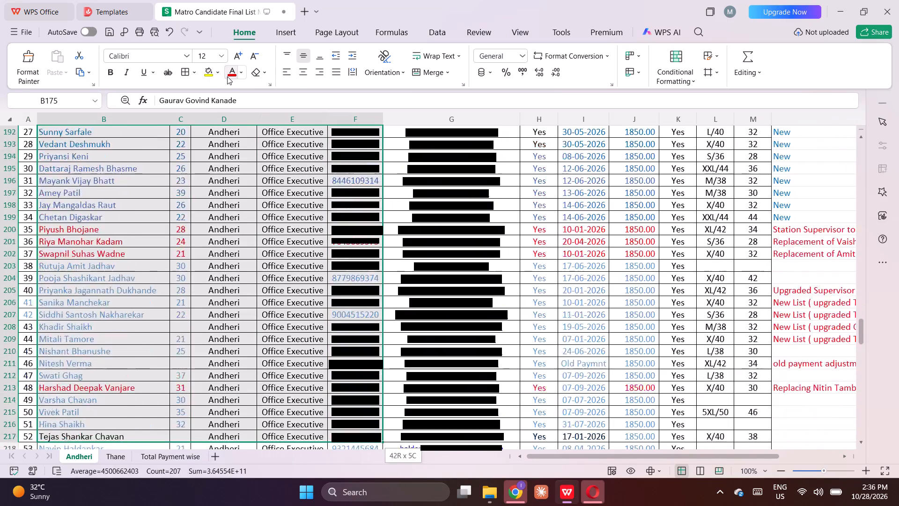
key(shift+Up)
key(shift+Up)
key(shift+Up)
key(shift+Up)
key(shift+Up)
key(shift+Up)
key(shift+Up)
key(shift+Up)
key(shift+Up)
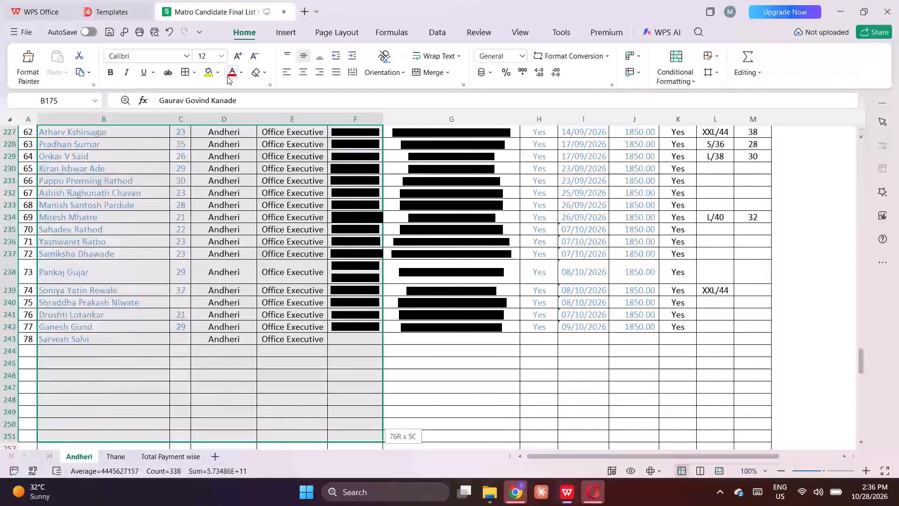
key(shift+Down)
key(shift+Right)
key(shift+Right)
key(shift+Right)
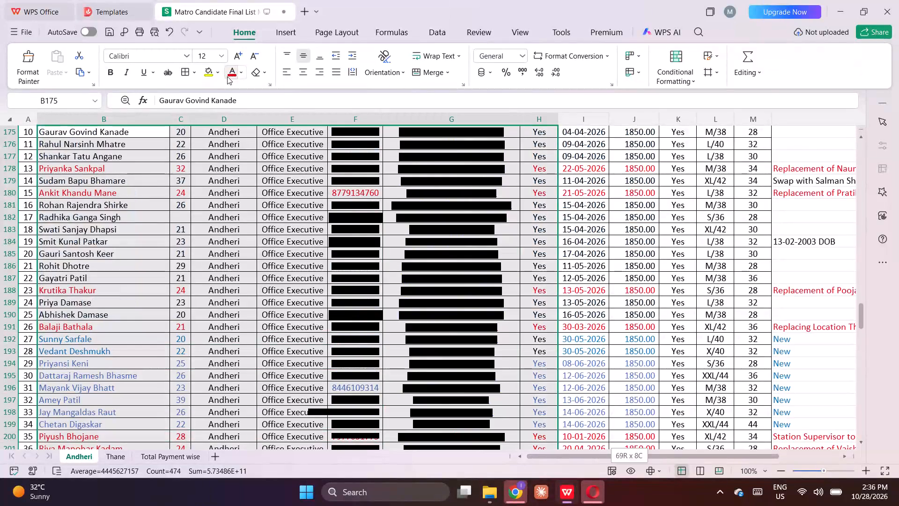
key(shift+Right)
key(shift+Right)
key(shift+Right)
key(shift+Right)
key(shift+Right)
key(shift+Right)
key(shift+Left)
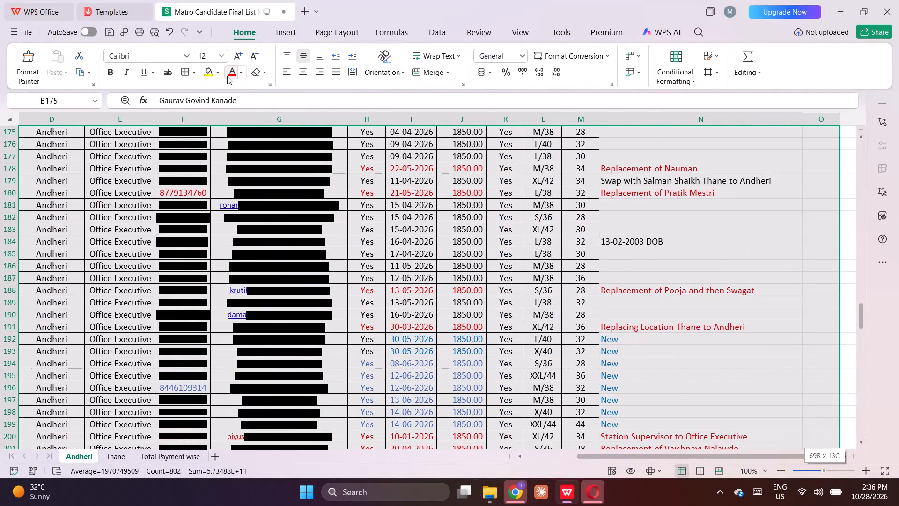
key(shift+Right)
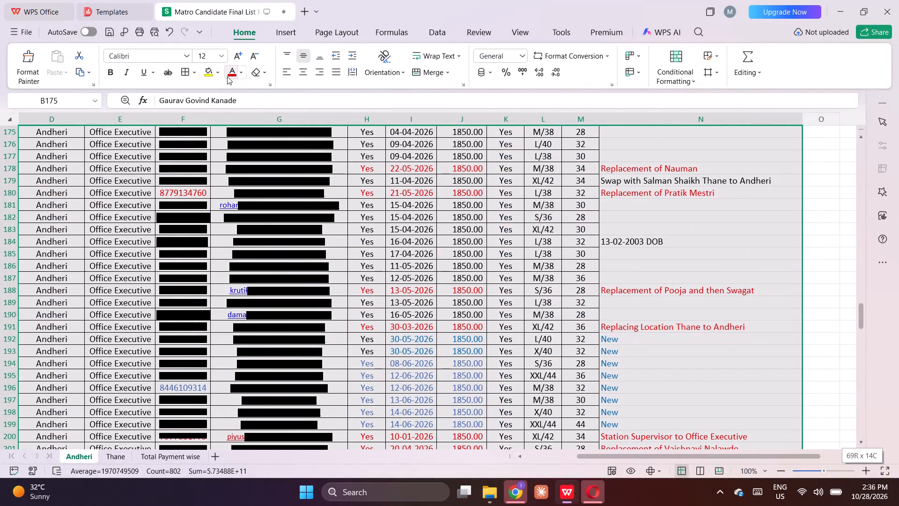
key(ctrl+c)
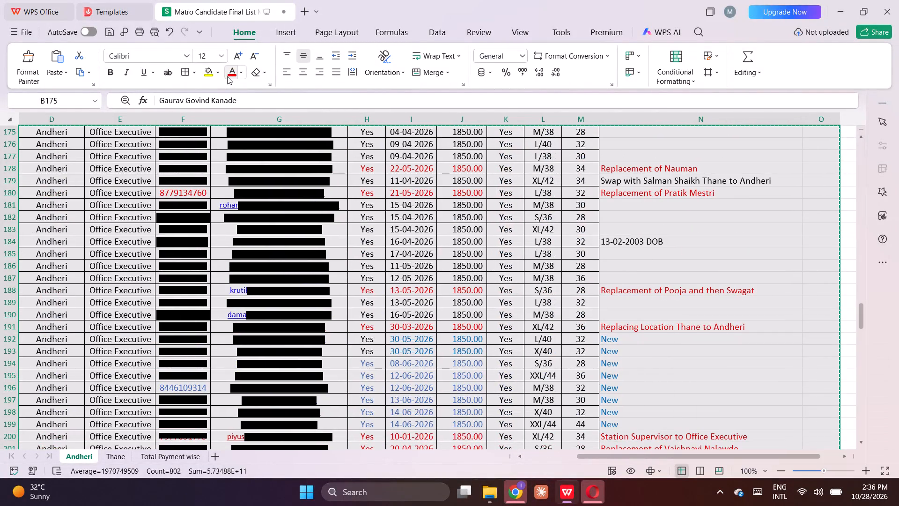
Paste the copied entries from the name cell of the empty serial number 9 row, moving the list up one row.
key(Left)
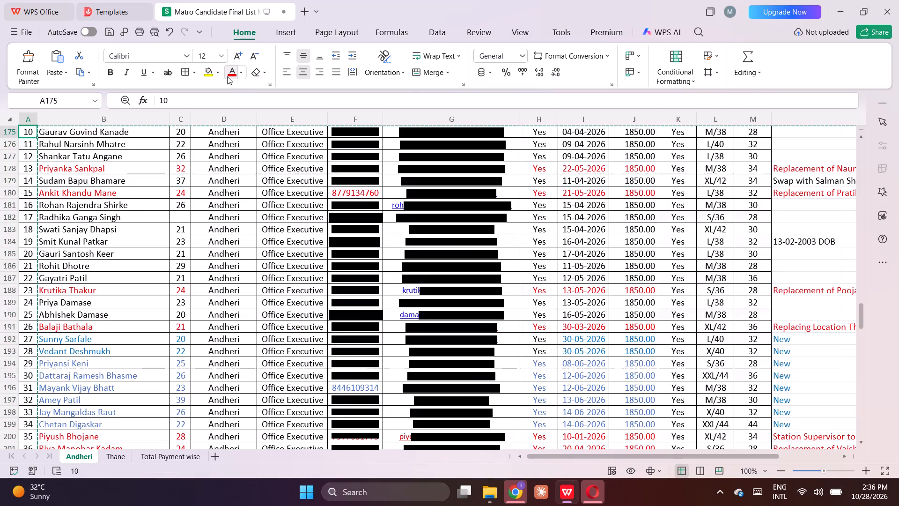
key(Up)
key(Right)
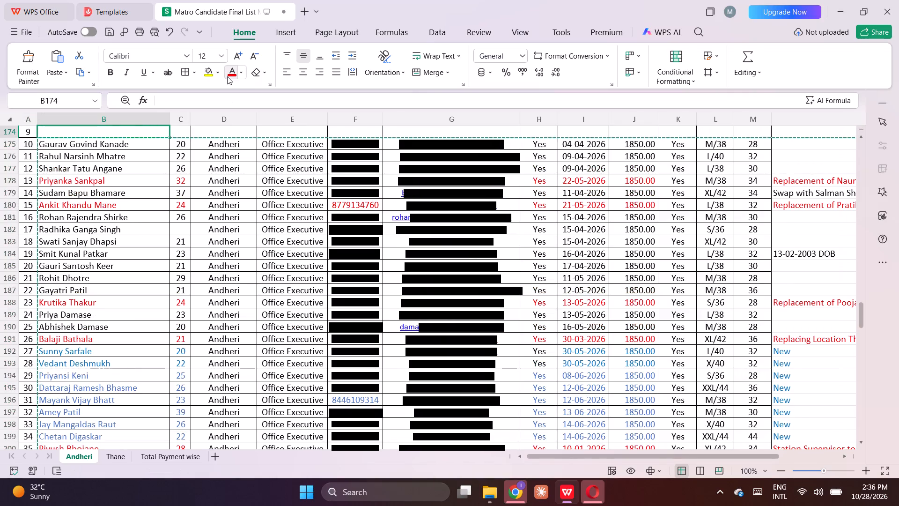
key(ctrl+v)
Clear the duplicated candidate entry from the serial number 78 row at the end of the Office Executive list, keeping its serial number.
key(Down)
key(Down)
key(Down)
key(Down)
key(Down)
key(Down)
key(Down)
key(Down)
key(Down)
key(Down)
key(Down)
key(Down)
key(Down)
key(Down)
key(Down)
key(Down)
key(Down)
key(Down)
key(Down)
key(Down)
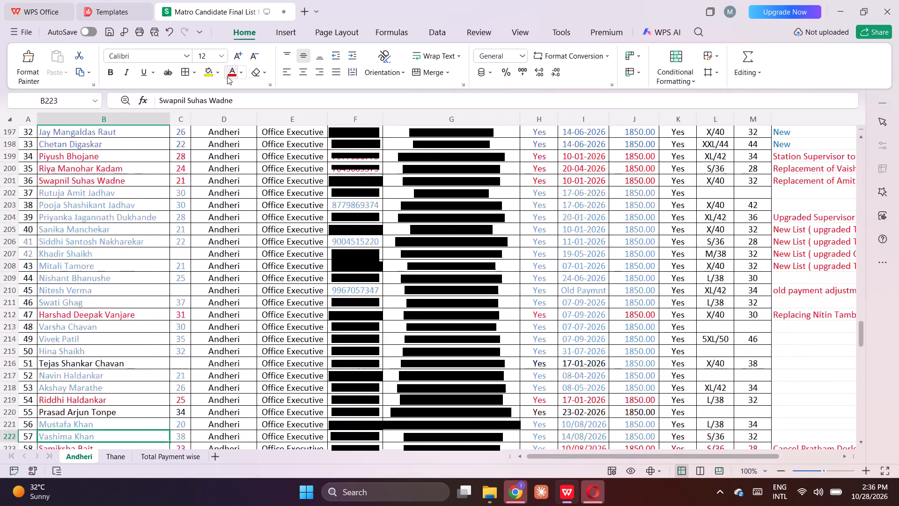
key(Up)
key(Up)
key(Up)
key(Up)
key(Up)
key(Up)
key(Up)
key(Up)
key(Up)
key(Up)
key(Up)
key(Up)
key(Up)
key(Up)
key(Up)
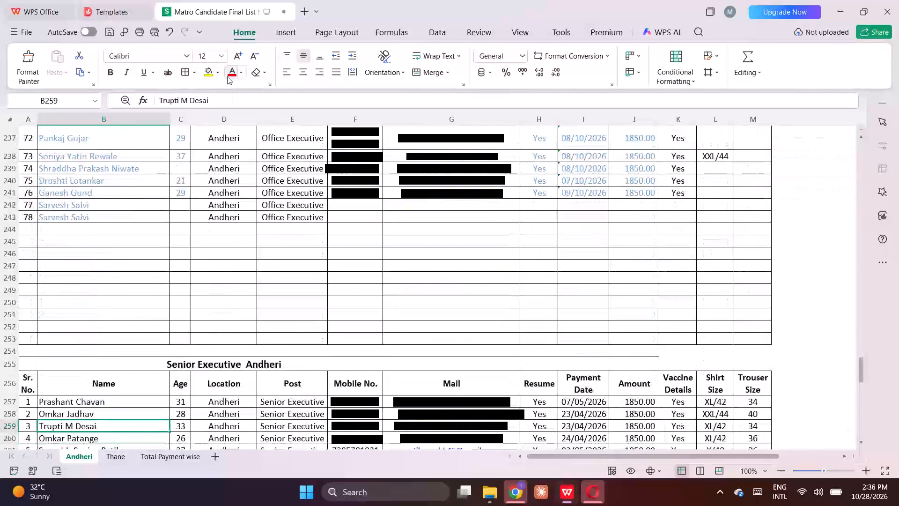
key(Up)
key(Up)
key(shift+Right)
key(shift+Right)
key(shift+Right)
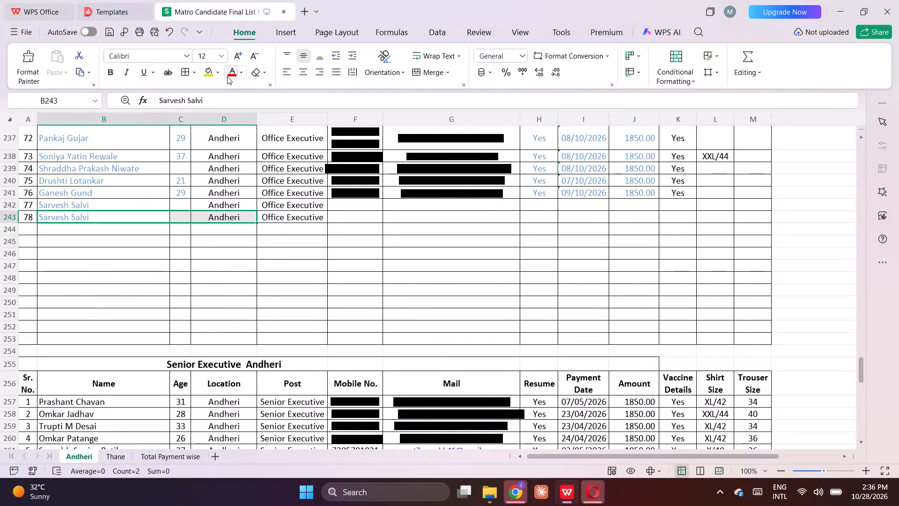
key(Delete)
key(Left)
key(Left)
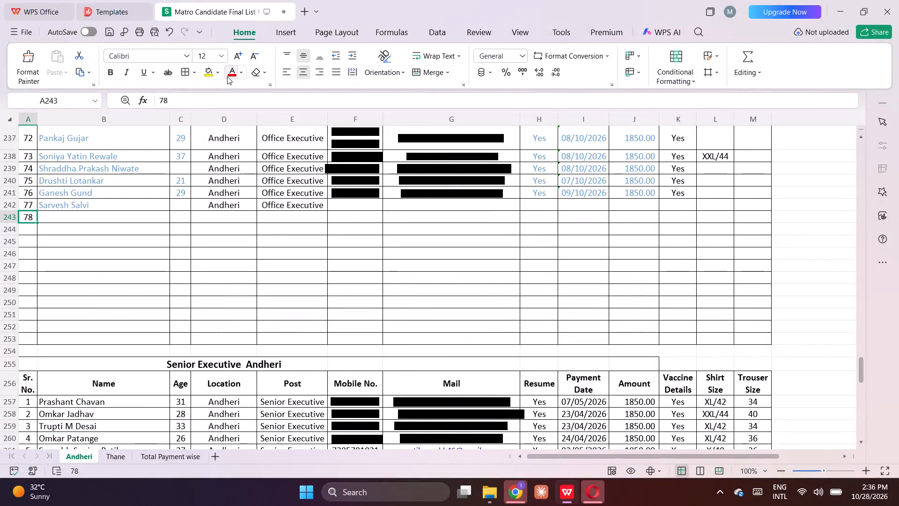
Save the workbook with the name cell of the serial number 78 row selected.
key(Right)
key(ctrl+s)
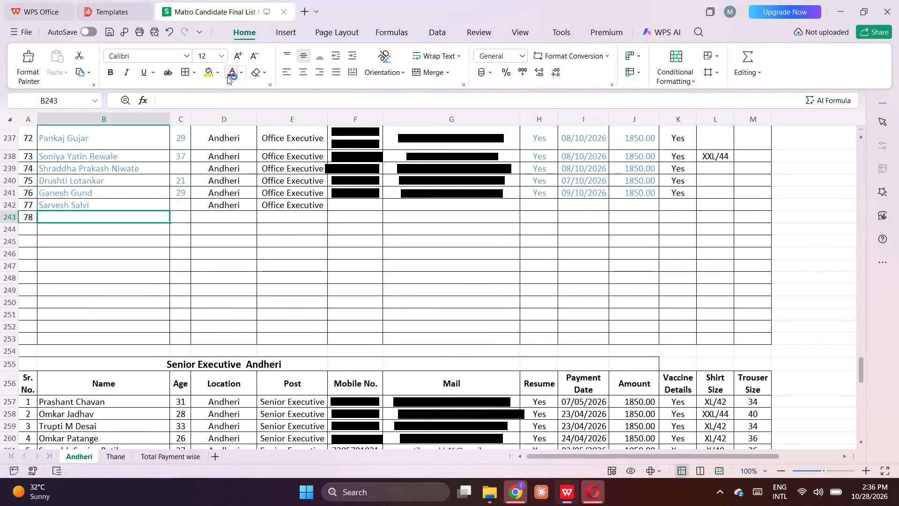
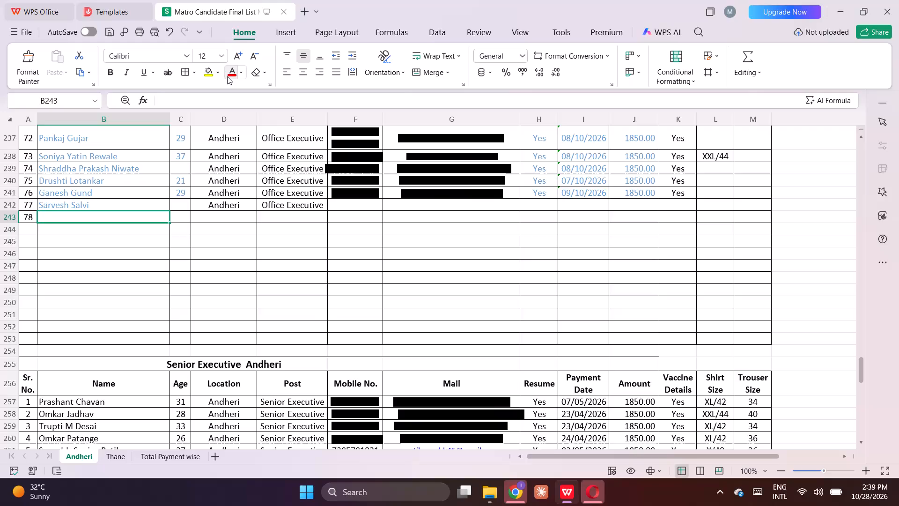
Find candidate Komal at Aqualine serial number 58 and replace the remark with her name followed by "Canceled replace with Sneha".
key(ctrl+f)
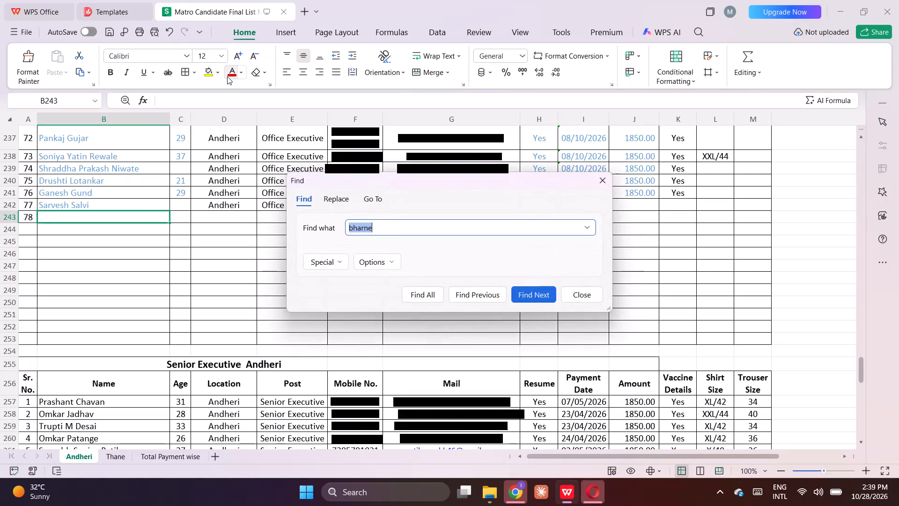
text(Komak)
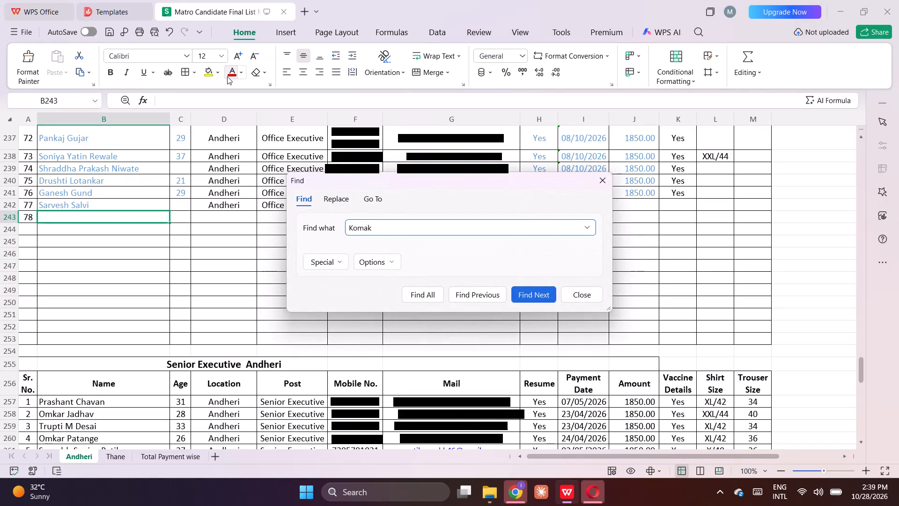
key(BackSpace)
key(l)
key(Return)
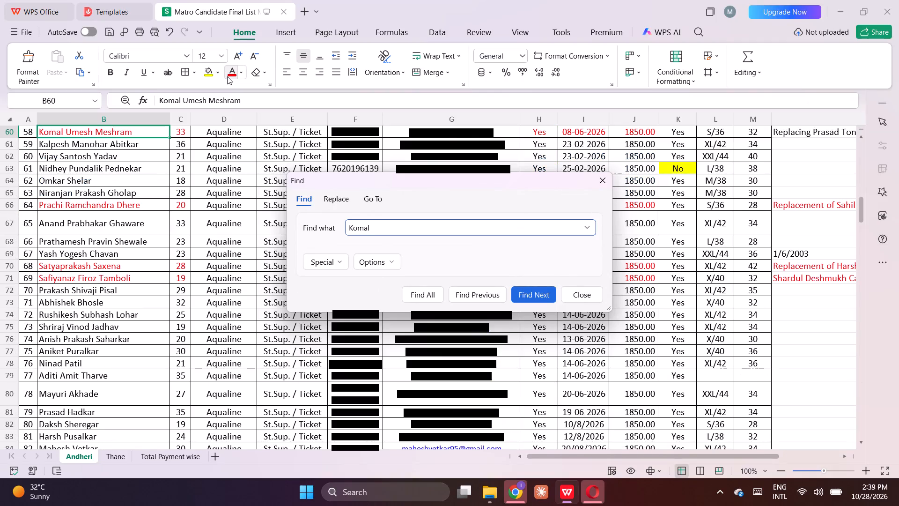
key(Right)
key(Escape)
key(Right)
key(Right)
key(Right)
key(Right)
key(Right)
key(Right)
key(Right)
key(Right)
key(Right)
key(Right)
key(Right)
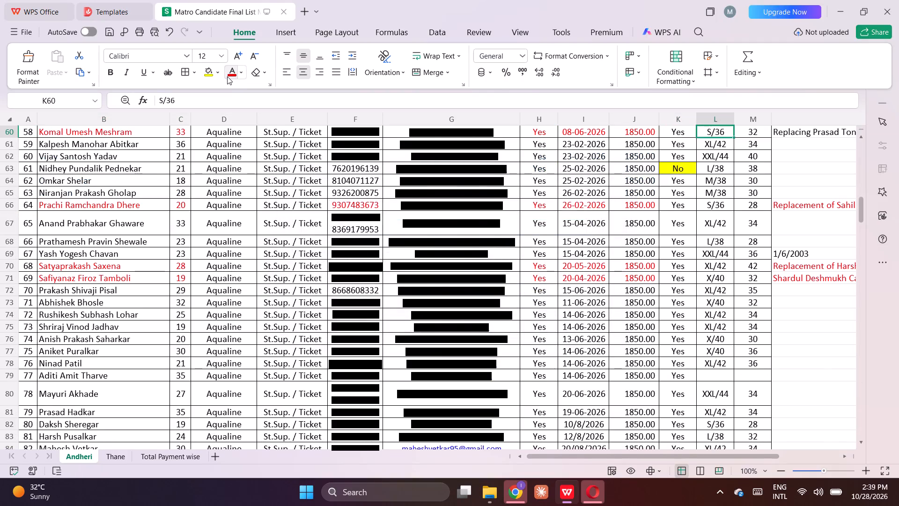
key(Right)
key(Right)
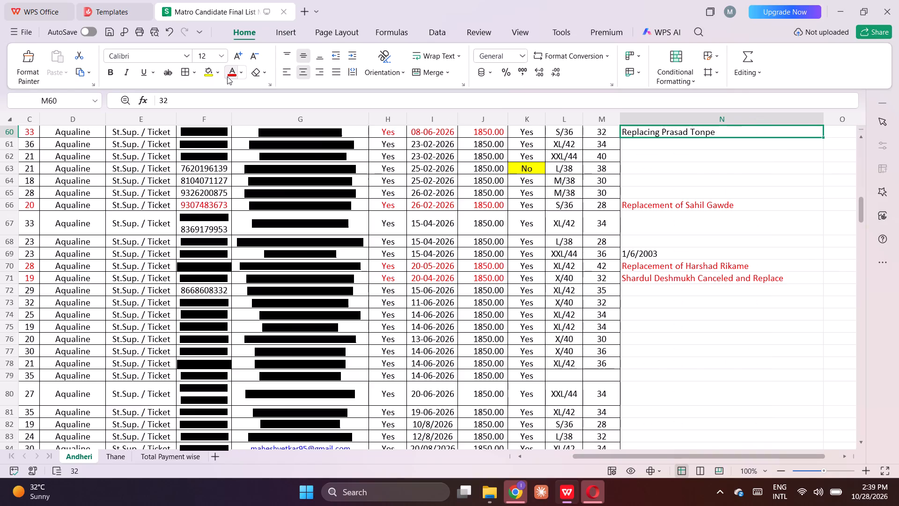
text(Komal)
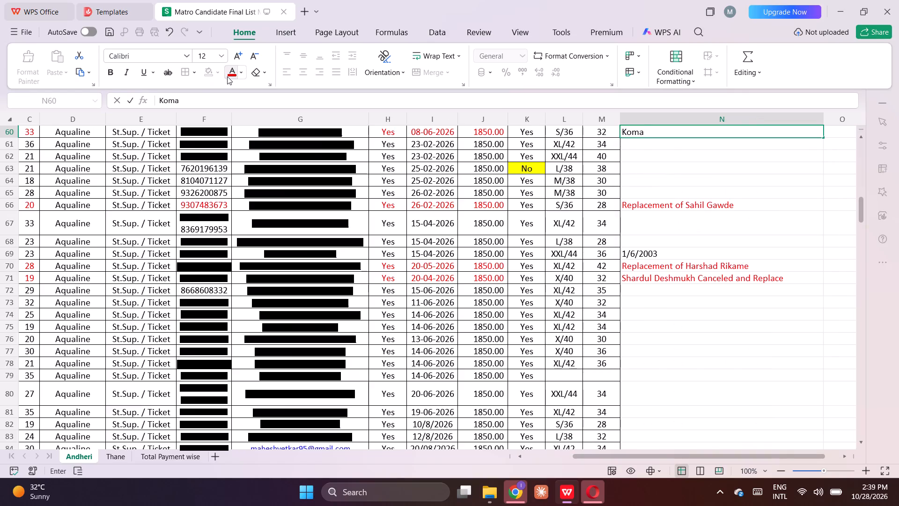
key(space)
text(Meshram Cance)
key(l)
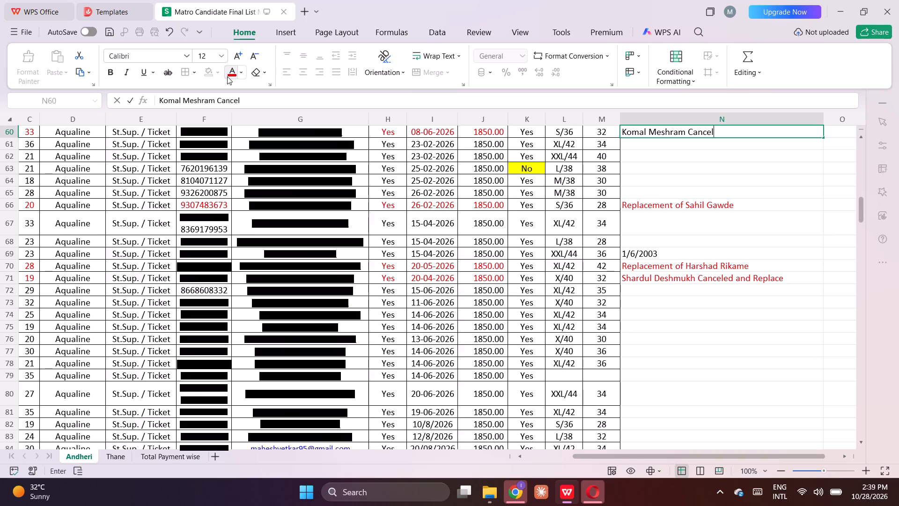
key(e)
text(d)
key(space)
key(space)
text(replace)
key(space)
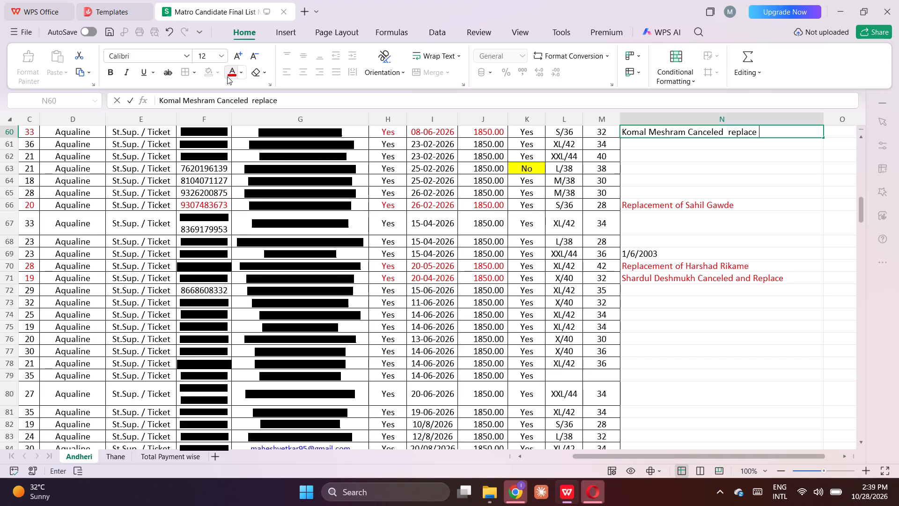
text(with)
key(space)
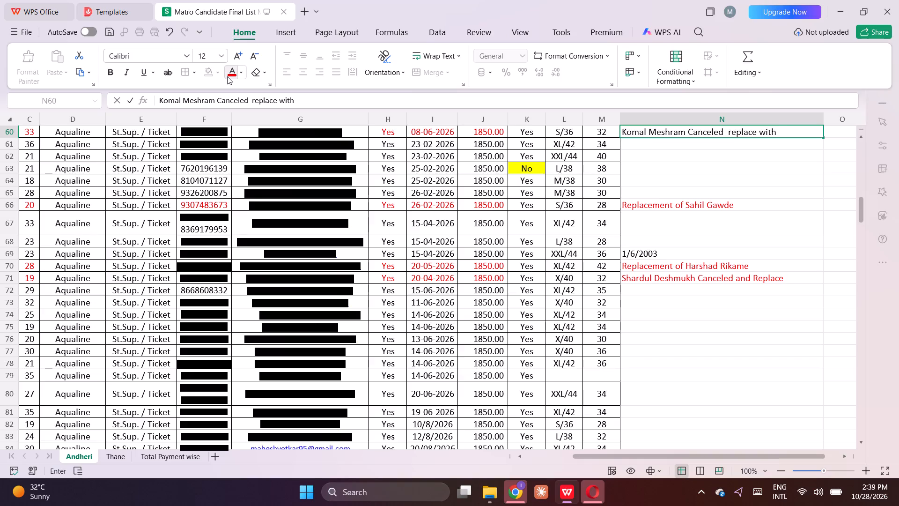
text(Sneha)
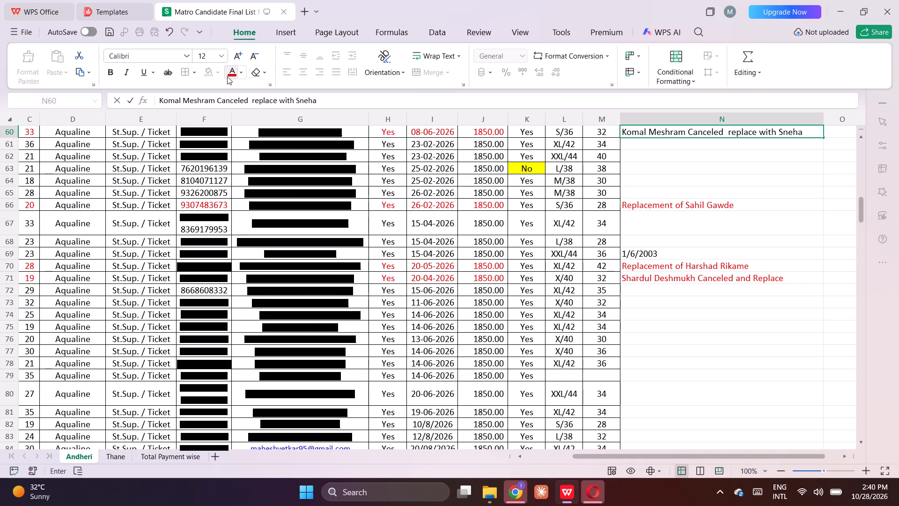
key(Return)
Colour the font red across the serial number 58 entry, from the name column through the trouser size.
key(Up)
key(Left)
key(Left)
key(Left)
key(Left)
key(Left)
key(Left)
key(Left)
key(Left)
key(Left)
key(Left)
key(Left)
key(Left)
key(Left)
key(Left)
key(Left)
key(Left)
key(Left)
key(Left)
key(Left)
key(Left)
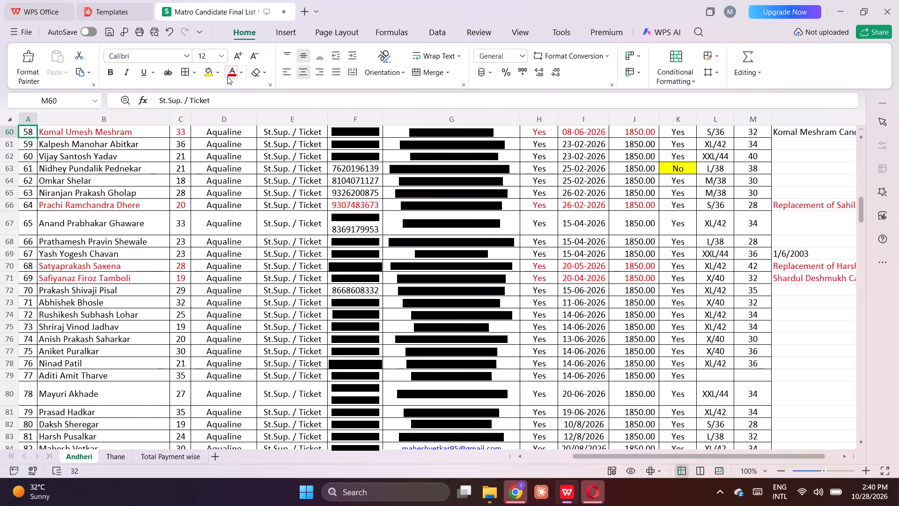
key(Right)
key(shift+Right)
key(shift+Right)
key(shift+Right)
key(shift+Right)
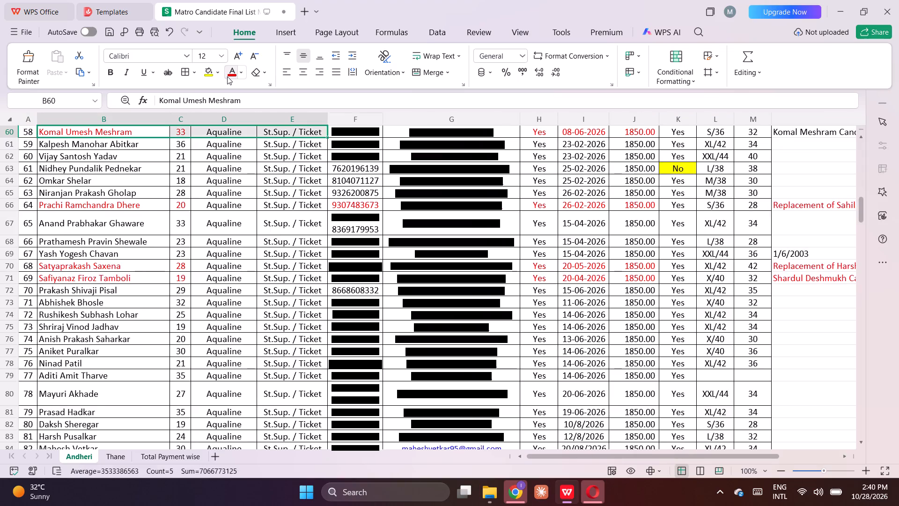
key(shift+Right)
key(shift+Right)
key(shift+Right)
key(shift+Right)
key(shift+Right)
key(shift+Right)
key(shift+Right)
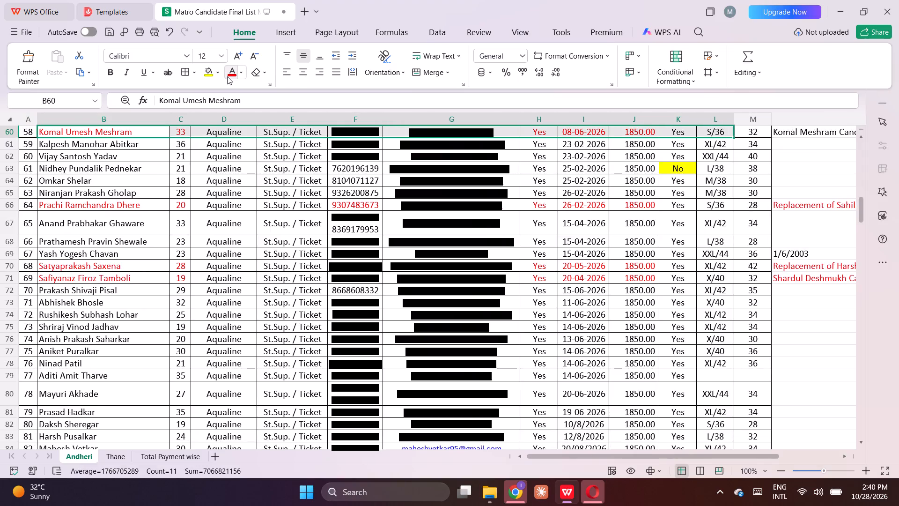
click(233, 76)
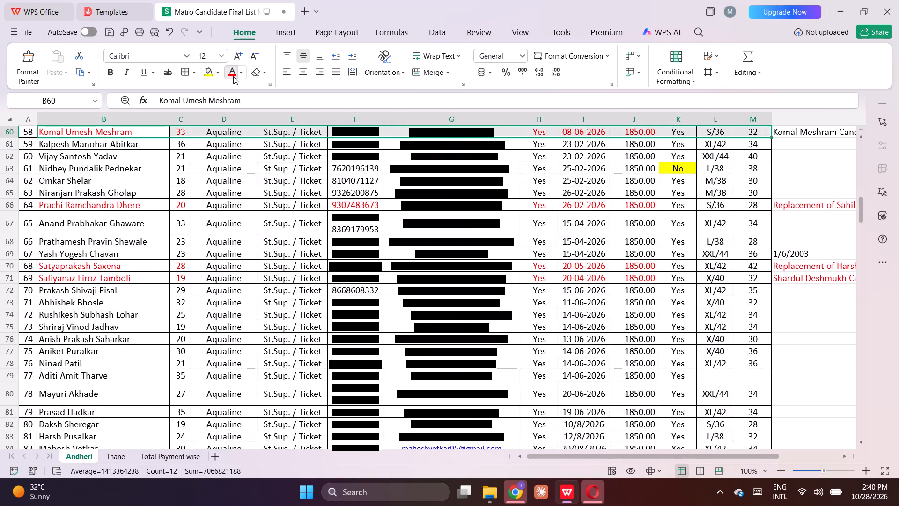
Overwrite the candidate name at serial number 58 with the first name and surname of the replacement, Sneha.
key(Left)
key(Right)
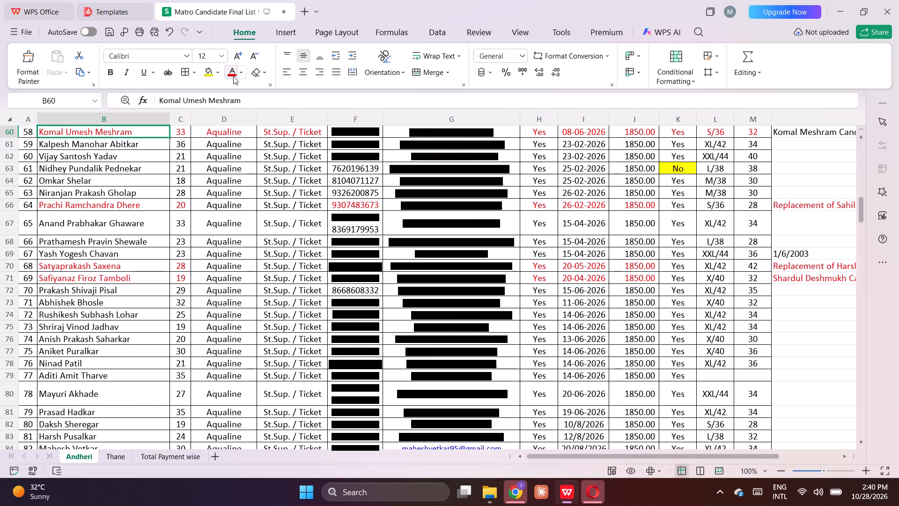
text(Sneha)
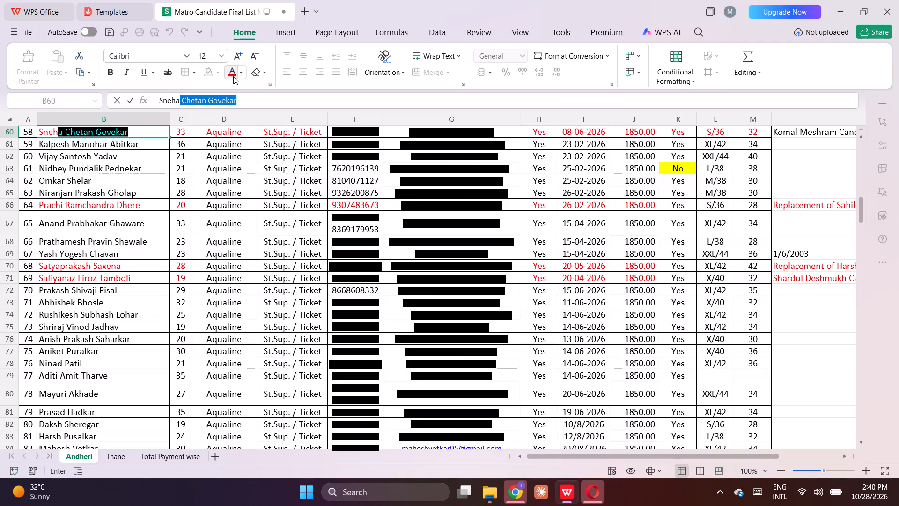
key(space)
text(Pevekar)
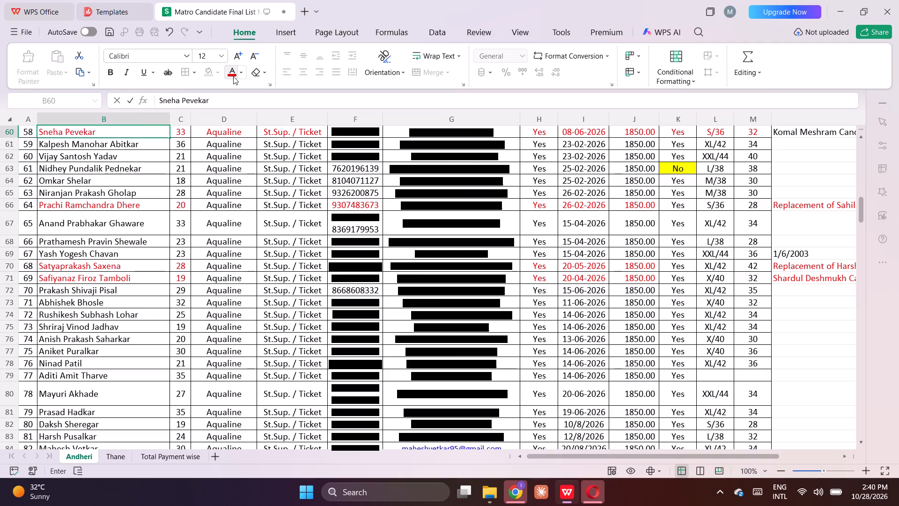
Clear the previous candidate's age, mobile number, mail and resume entries from the serial number 58 row.
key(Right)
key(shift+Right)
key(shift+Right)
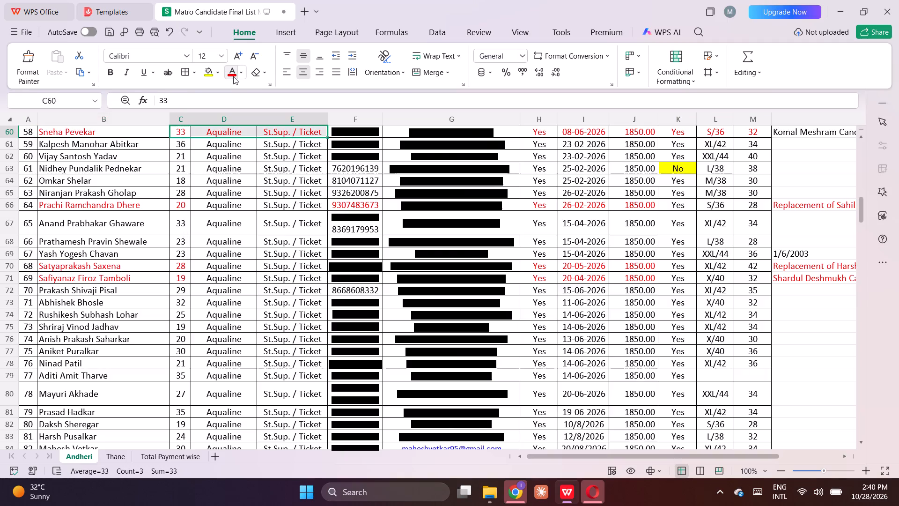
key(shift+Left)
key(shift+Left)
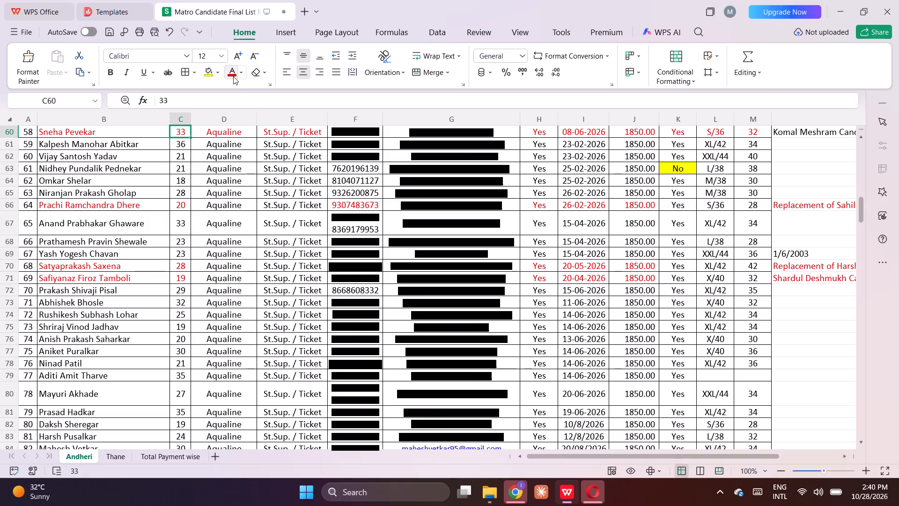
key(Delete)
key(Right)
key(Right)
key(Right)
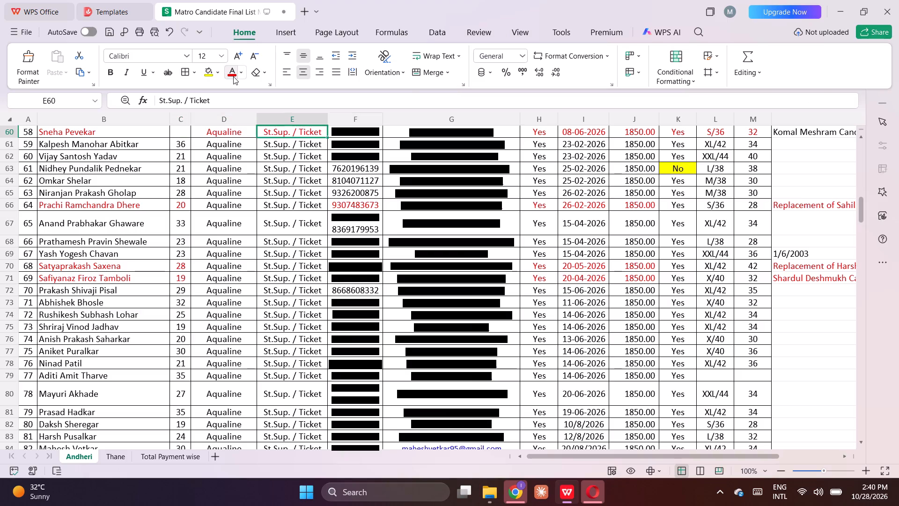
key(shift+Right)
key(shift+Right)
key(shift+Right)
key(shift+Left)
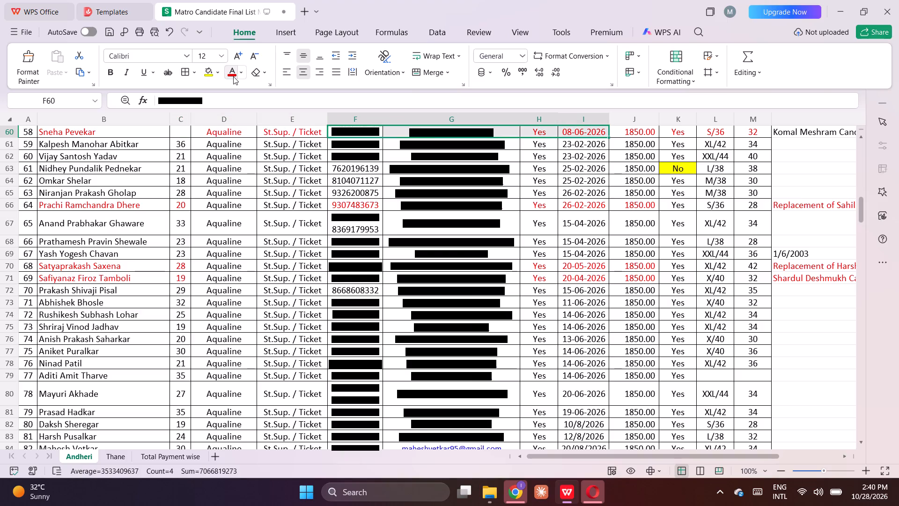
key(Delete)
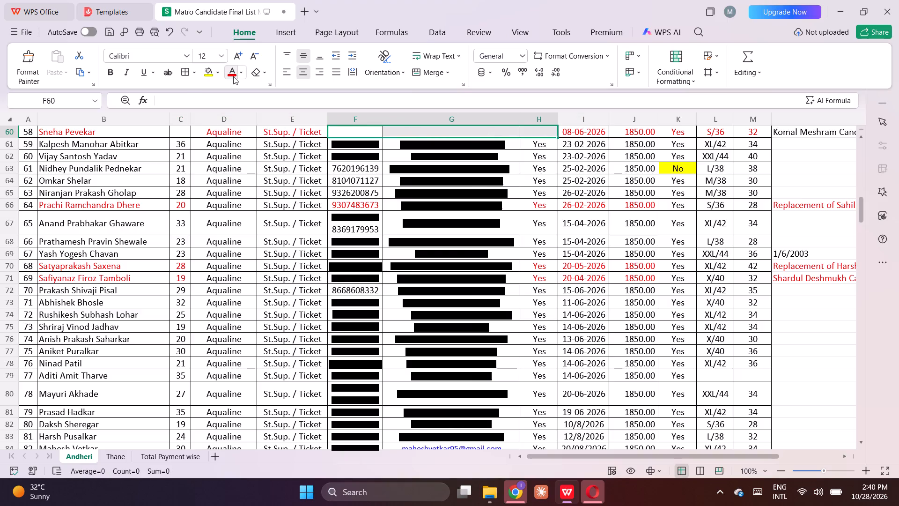
Save the workbook with the mobile number cell of the serial number 59 row selected.
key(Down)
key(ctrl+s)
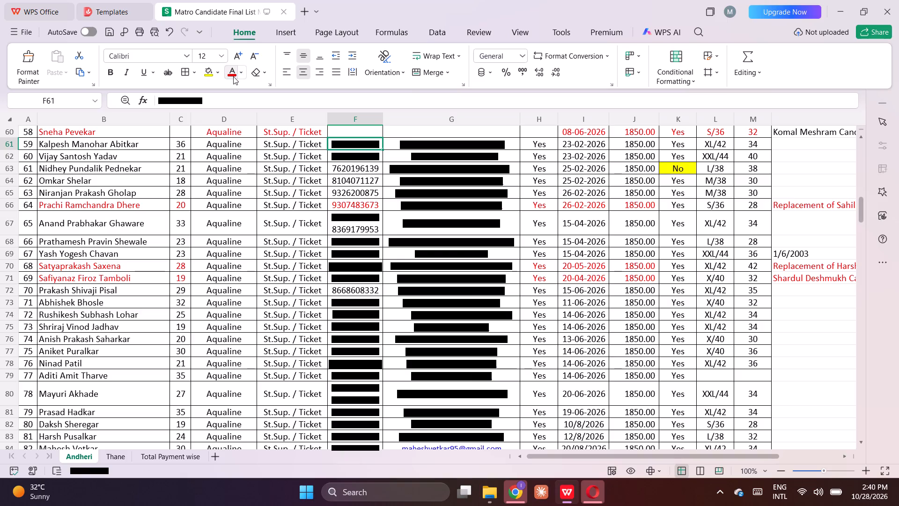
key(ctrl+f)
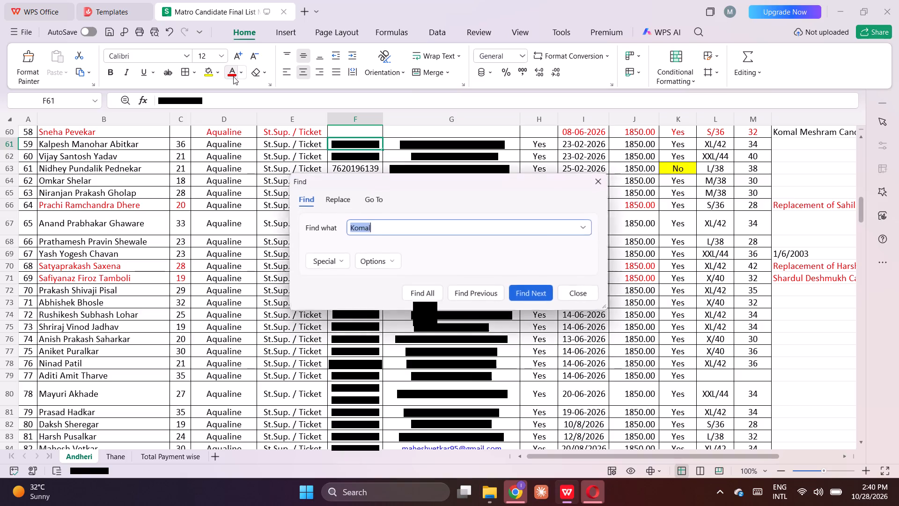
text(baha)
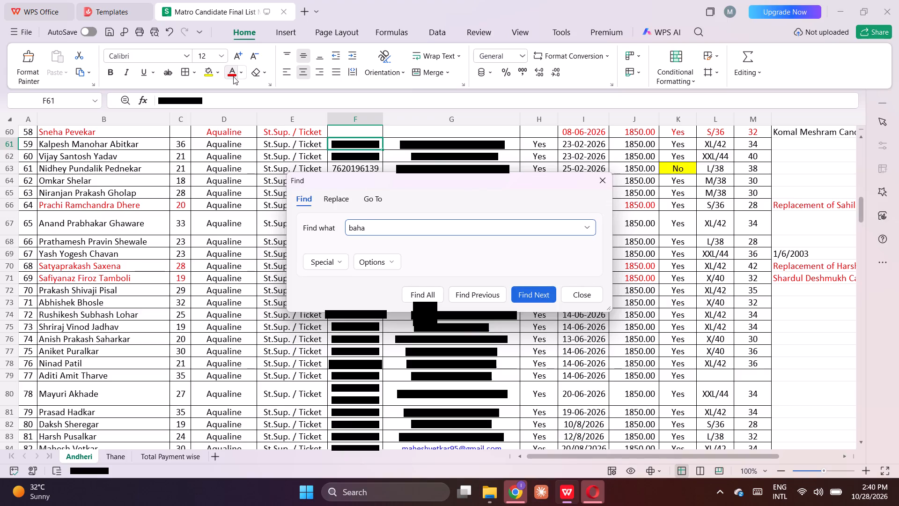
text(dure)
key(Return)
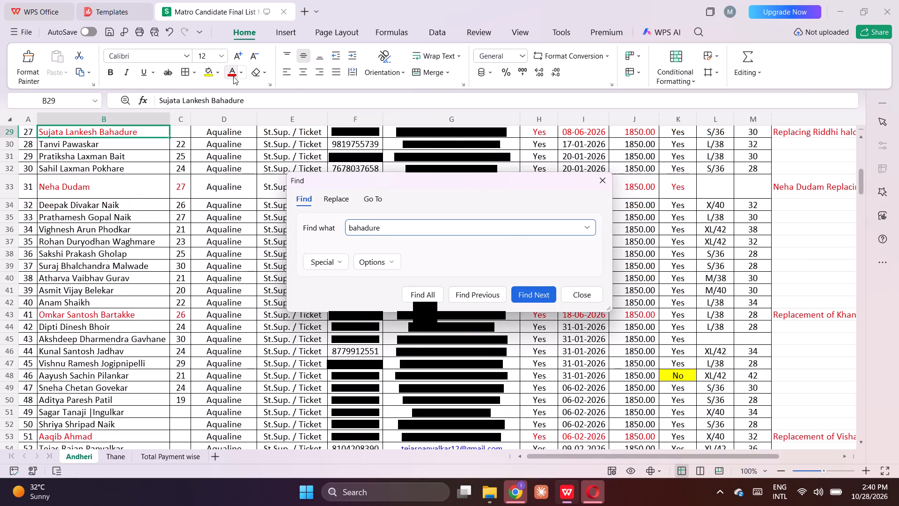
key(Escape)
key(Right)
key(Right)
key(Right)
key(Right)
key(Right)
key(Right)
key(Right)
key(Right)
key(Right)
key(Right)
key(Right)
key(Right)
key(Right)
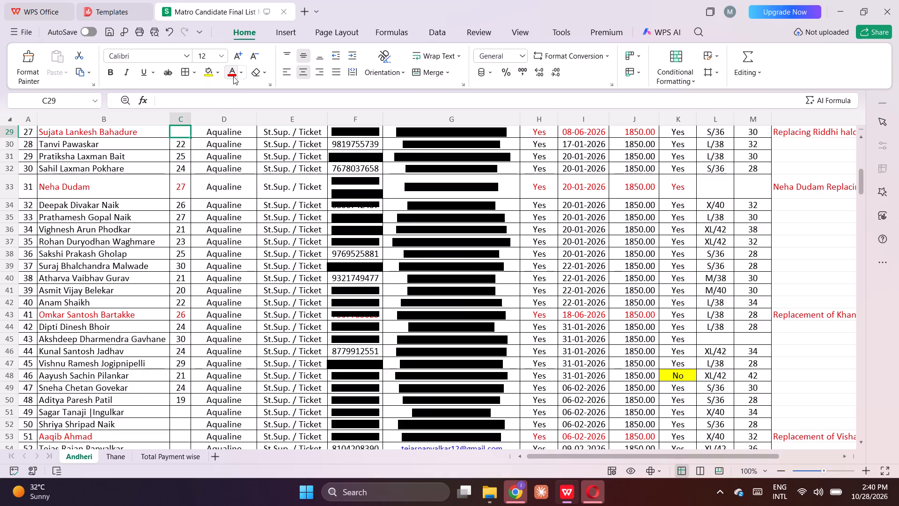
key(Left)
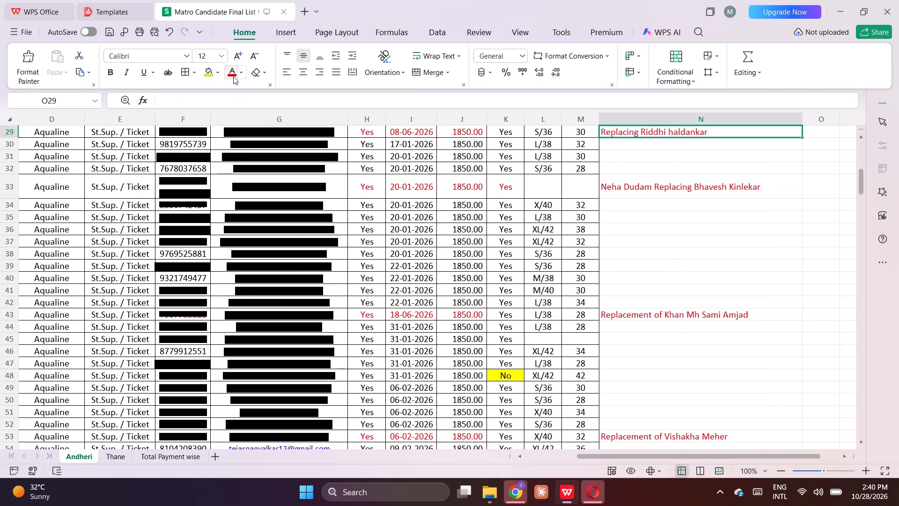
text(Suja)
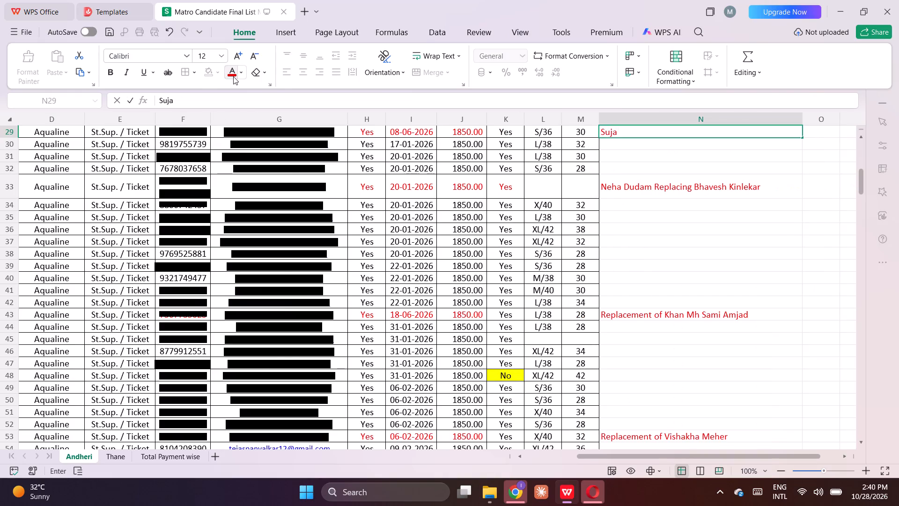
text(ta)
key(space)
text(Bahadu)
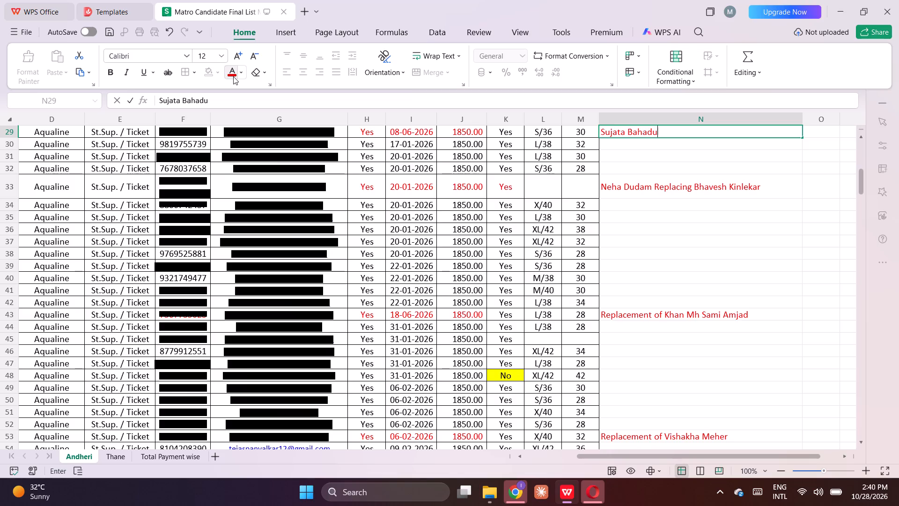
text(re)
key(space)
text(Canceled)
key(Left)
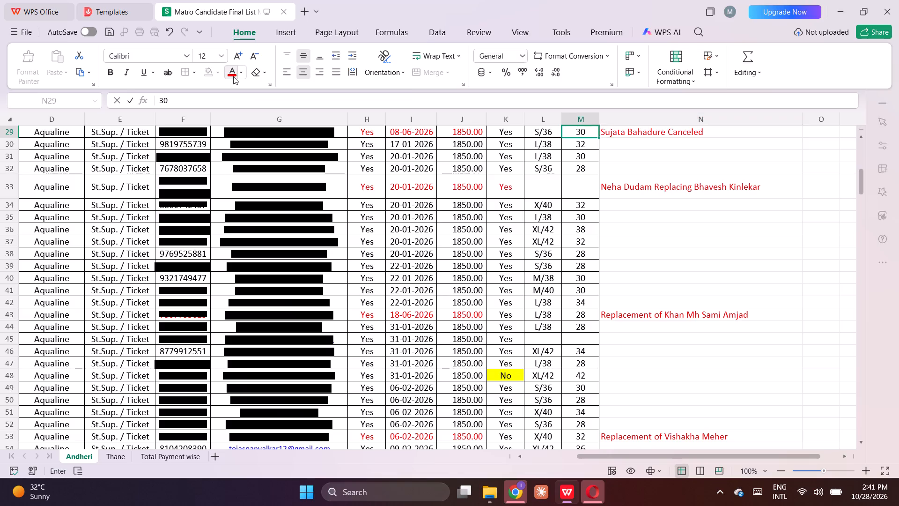
Clear the cancelled candidate's name from the Aqualine serial number 27 row.
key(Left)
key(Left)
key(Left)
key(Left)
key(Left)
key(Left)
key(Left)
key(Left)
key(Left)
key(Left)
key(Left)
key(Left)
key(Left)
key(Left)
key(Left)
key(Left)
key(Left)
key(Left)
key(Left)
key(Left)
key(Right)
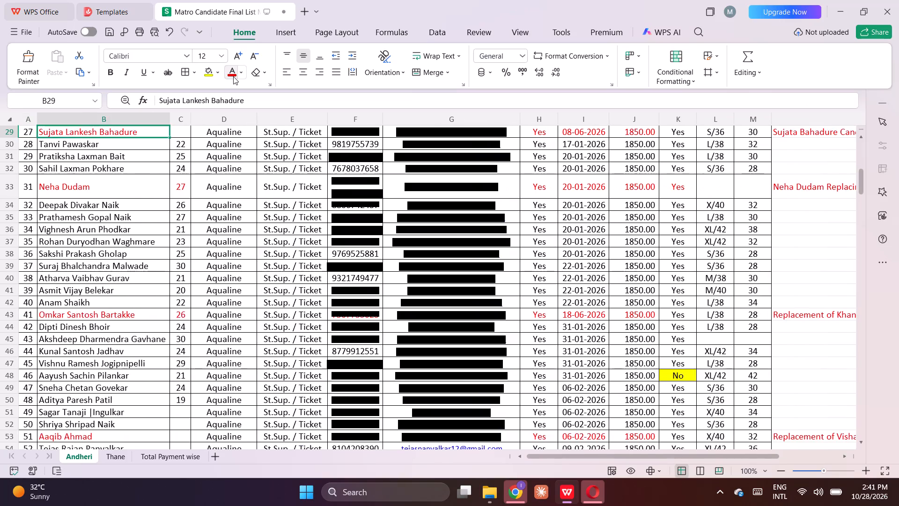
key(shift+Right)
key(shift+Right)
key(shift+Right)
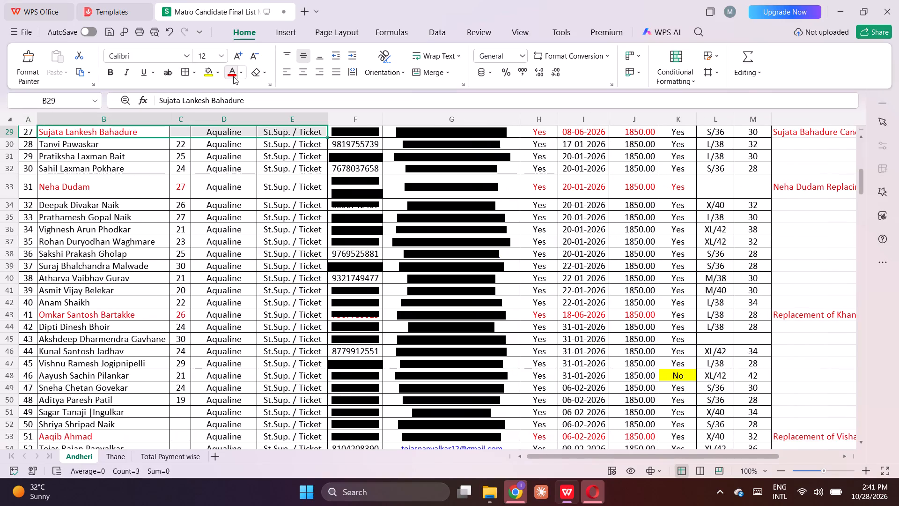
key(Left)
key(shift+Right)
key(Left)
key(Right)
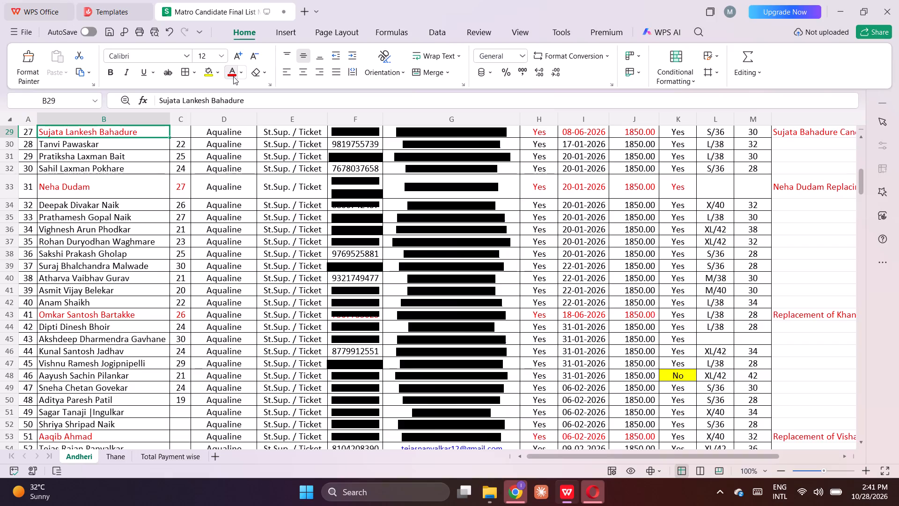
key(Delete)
Clear the cancelled candidate's mobile number and mail entries from the serial number 27 row.
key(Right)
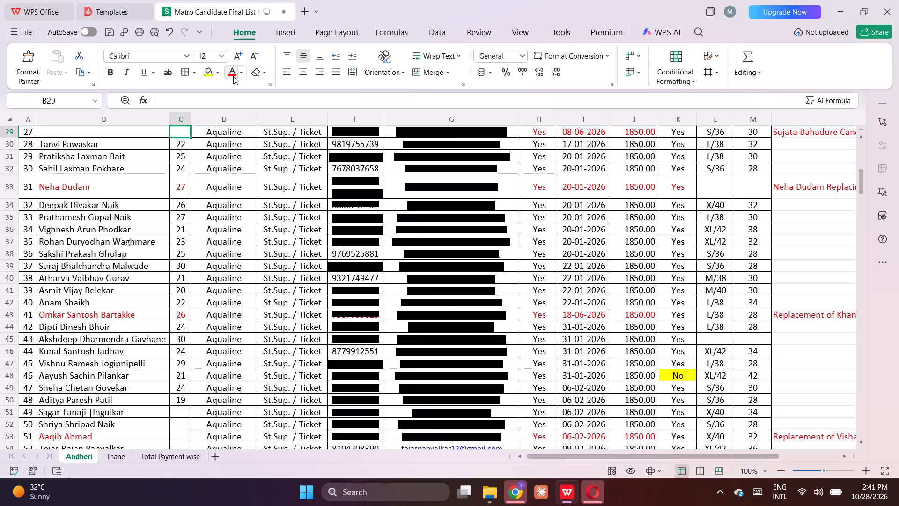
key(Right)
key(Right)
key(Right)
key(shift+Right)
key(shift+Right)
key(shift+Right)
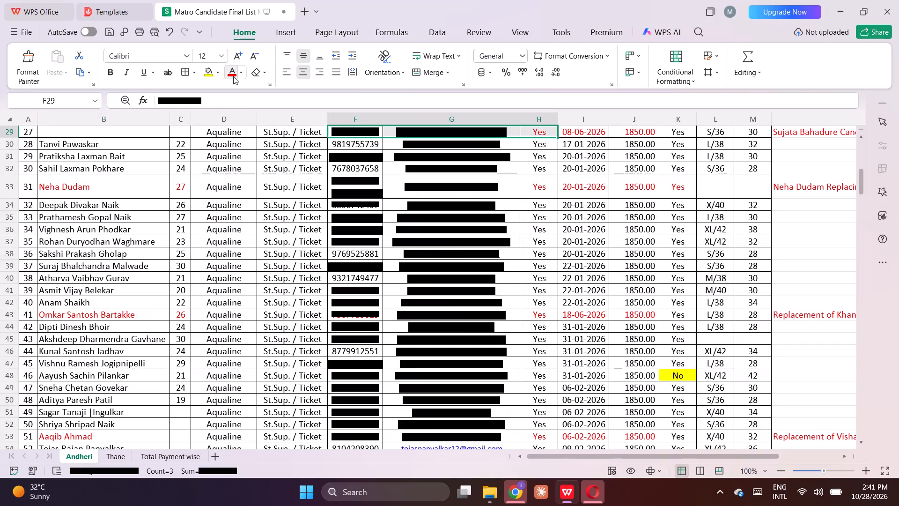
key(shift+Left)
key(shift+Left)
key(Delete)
Clear the vaccine details, shirt size and trouser size from the serial number 27 row.
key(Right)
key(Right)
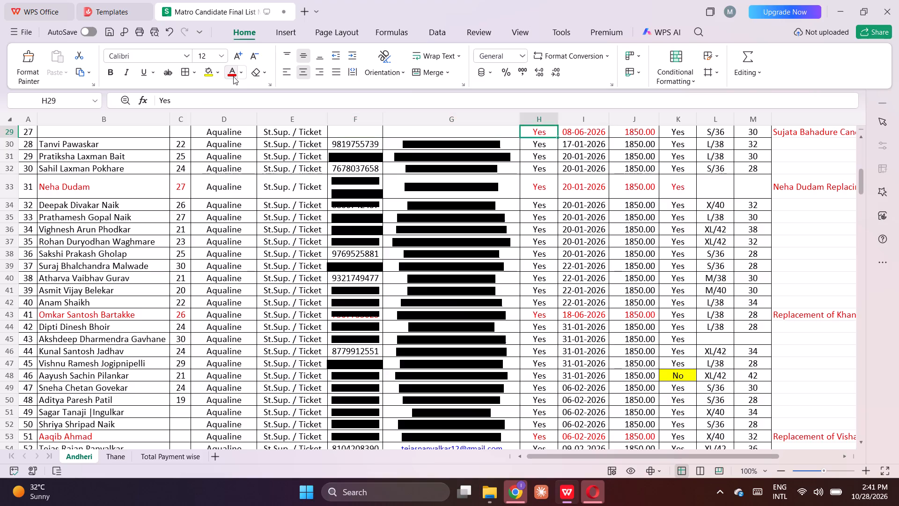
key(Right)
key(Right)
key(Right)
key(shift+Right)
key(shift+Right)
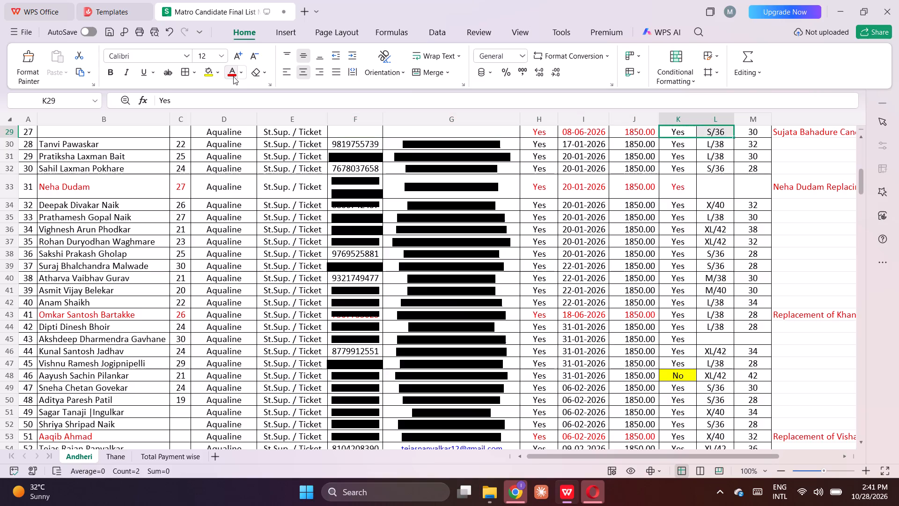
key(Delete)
Review the Aqualine candidate rows from the column headers down to serial number 45, checking their entries.
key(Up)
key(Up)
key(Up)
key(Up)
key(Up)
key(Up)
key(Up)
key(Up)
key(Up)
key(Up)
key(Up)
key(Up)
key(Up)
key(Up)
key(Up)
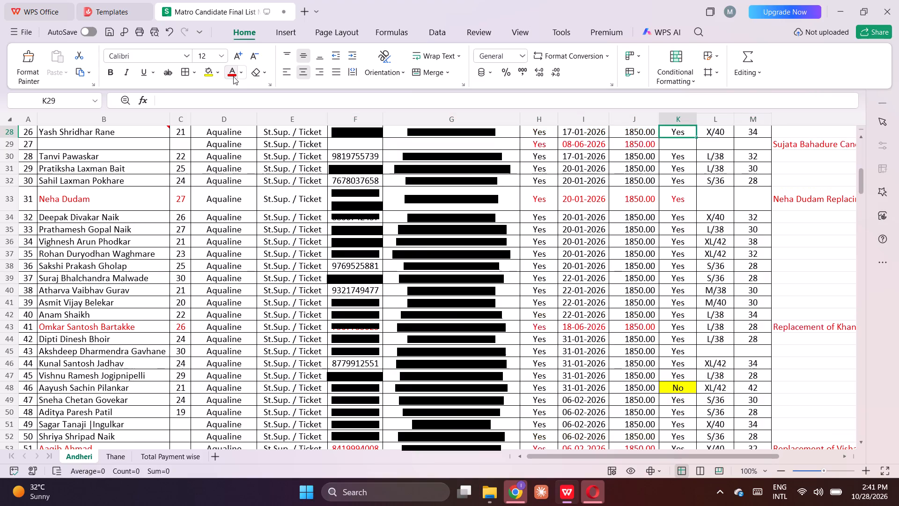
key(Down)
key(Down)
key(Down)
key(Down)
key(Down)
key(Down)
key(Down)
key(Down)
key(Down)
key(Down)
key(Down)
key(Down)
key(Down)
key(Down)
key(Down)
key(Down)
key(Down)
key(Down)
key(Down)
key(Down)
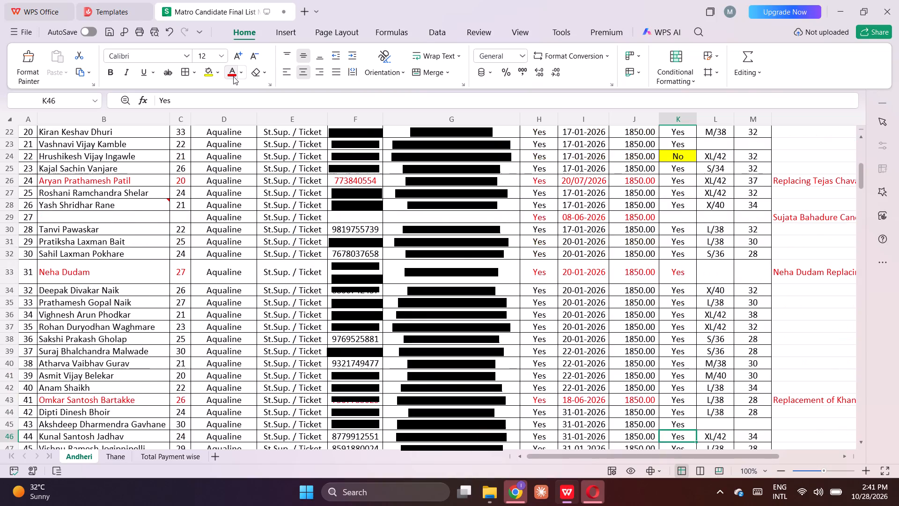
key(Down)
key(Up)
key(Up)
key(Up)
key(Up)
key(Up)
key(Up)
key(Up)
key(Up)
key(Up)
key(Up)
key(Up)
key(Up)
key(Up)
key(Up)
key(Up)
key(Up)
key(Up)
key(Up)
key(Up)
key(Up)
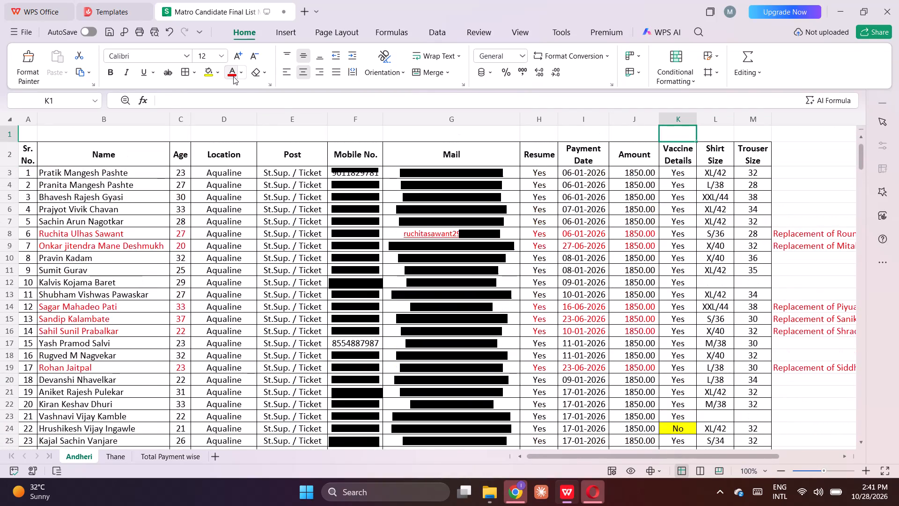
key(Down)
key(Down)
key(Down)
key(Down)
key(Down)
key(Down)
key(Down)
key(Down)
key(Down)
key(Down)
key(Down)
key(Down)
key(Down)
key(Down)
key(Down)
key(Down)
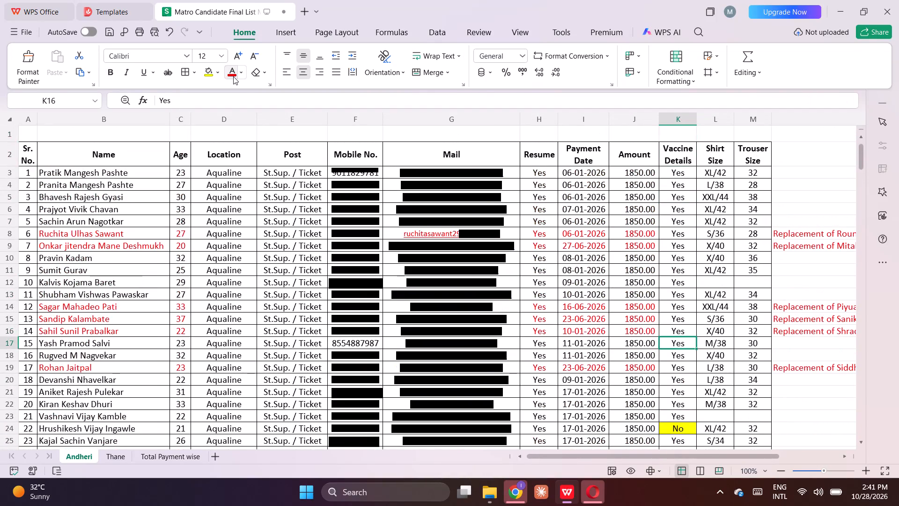
Examine the remarks and candidate names in the Aqualine rows between serial numbers 10 and 17.
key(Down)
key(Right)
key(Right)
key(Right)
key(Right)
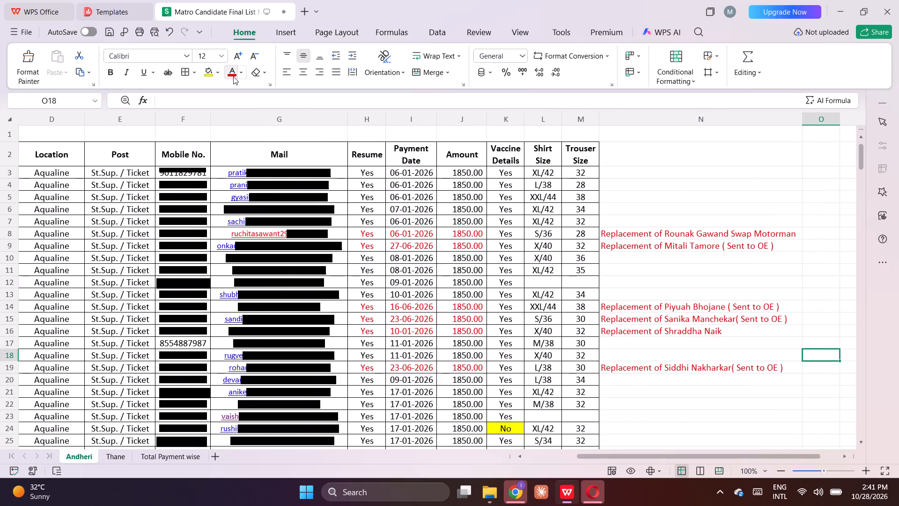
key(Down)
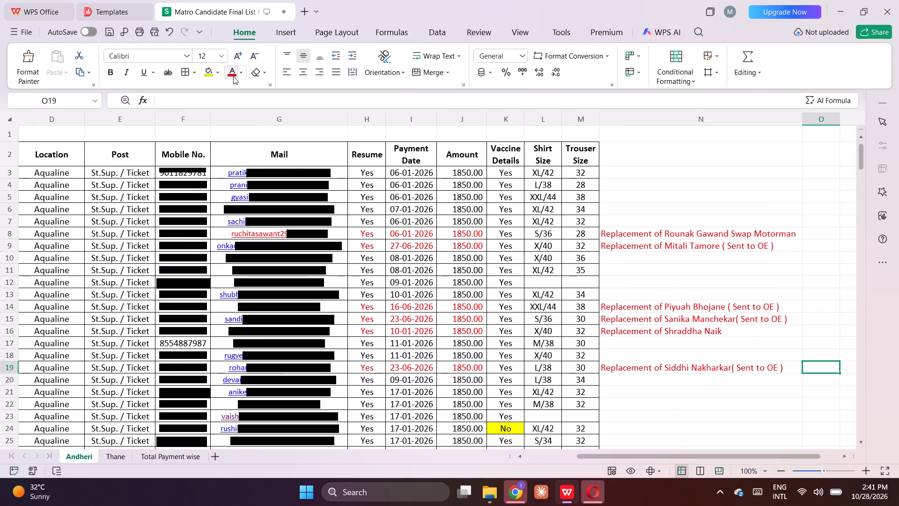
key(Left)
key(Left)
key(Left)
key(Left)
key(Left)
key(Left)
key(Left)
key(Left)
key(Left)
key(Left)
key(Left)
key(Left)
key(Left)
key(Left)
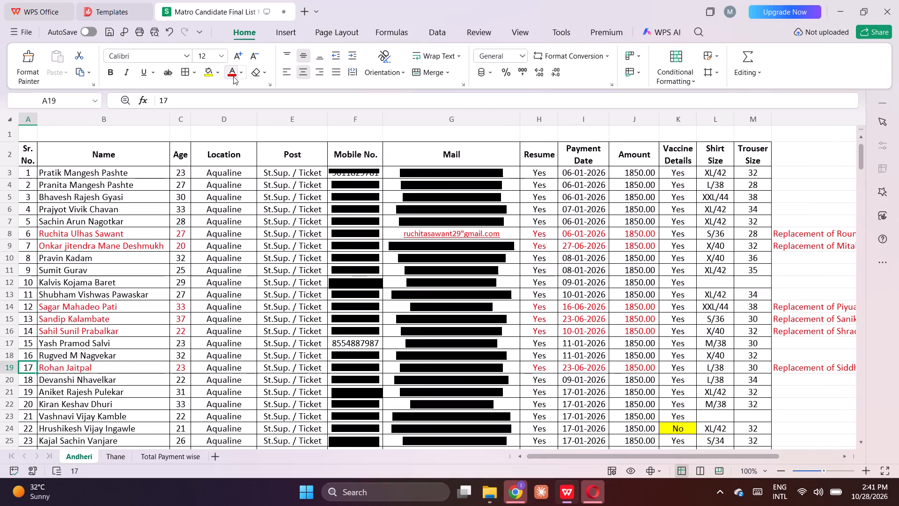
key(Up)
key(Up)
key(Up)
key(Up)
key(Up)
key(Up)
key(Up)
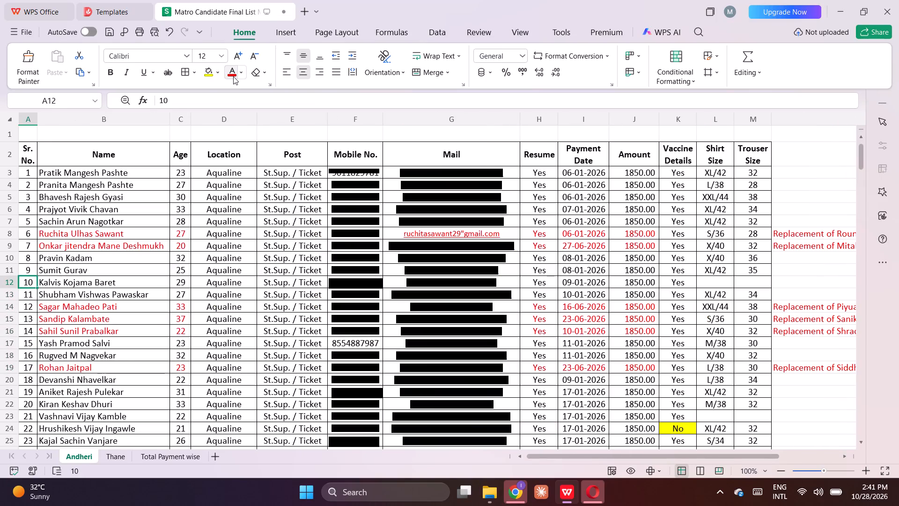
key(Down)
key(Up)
Find "komal" and clear the shirt size and trouser size from that cancelled candidate's row at serial number 58.
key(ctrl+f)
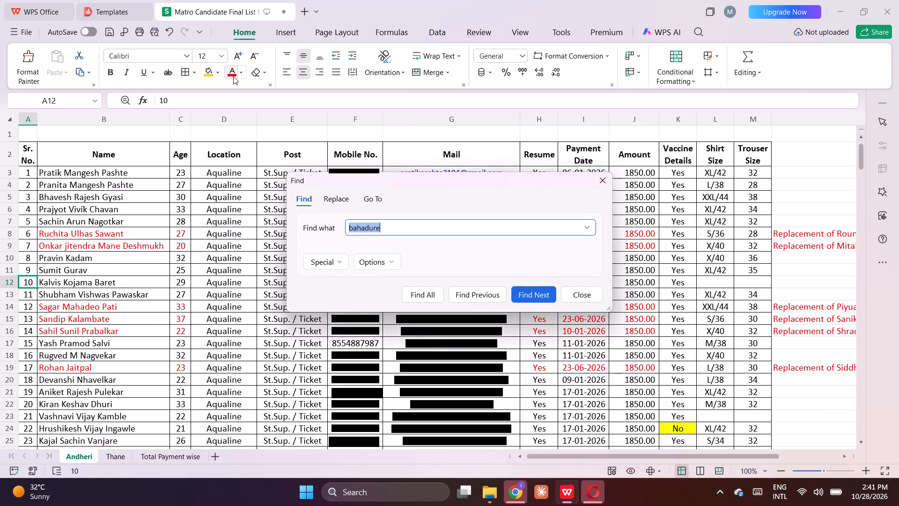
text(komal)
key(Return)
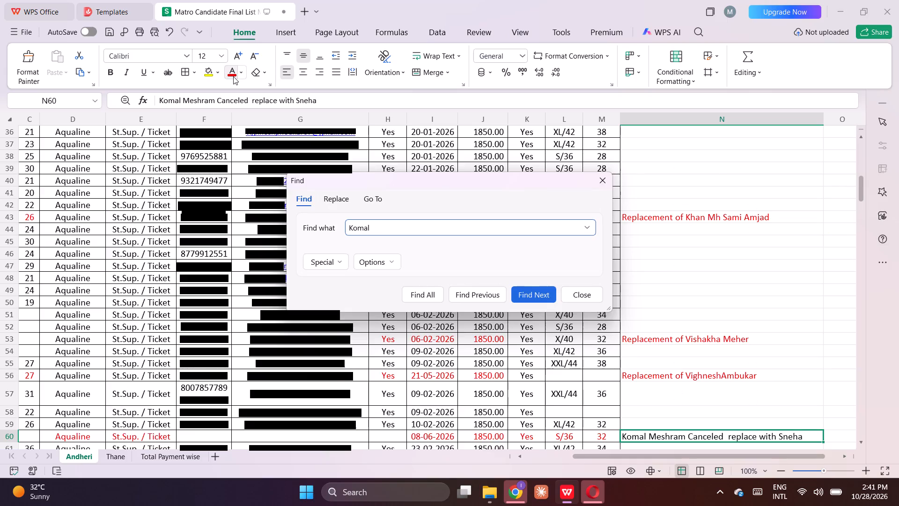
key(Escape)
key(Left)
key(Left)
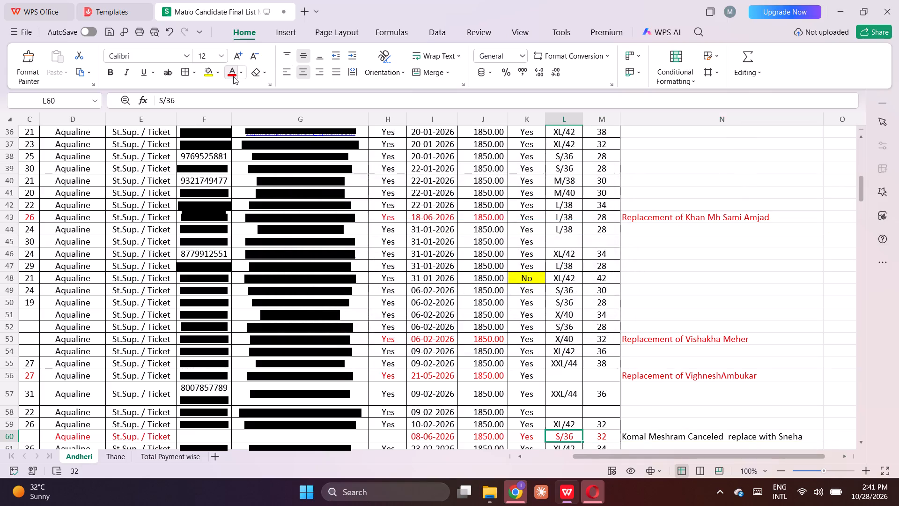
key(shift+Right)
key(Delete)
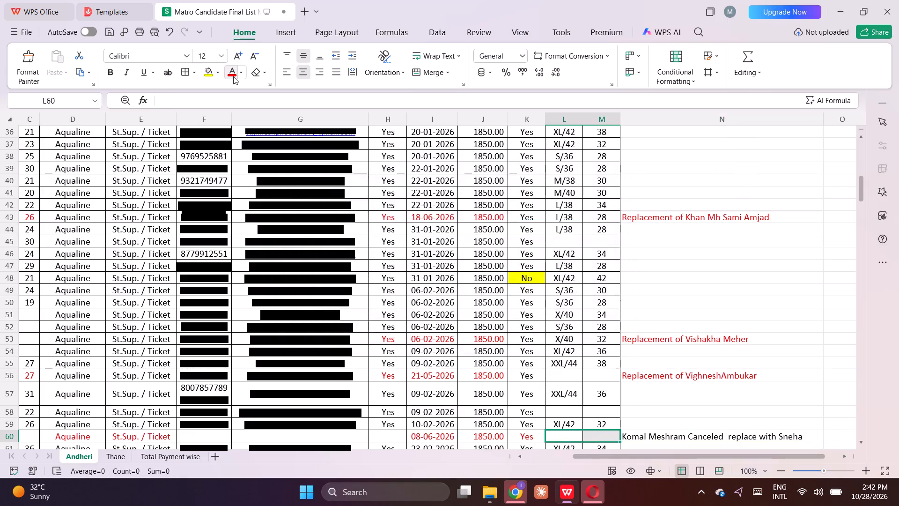
Review the serial number 58 row, checking its entries from the trouser size back to the replacement candidate's name.
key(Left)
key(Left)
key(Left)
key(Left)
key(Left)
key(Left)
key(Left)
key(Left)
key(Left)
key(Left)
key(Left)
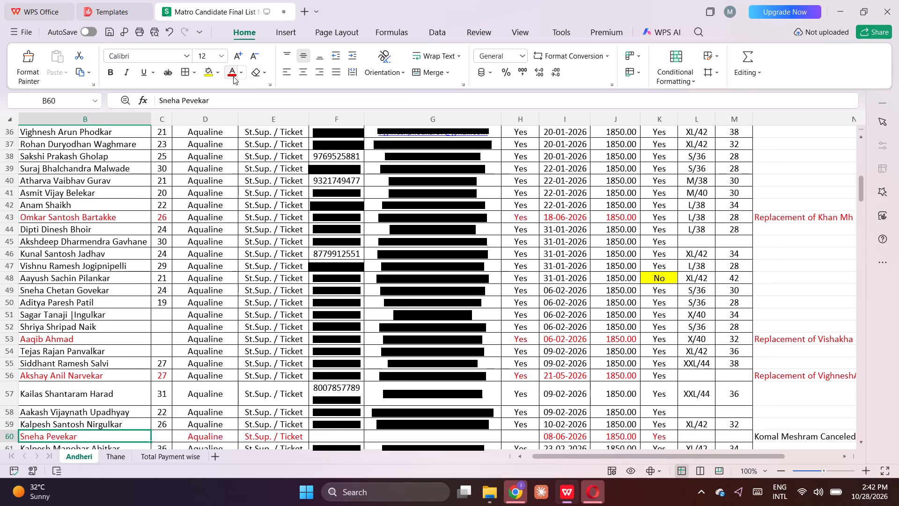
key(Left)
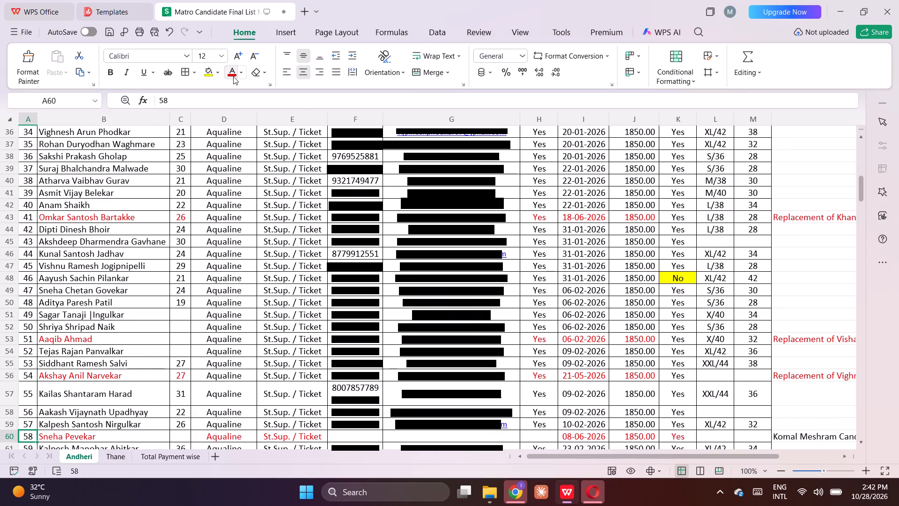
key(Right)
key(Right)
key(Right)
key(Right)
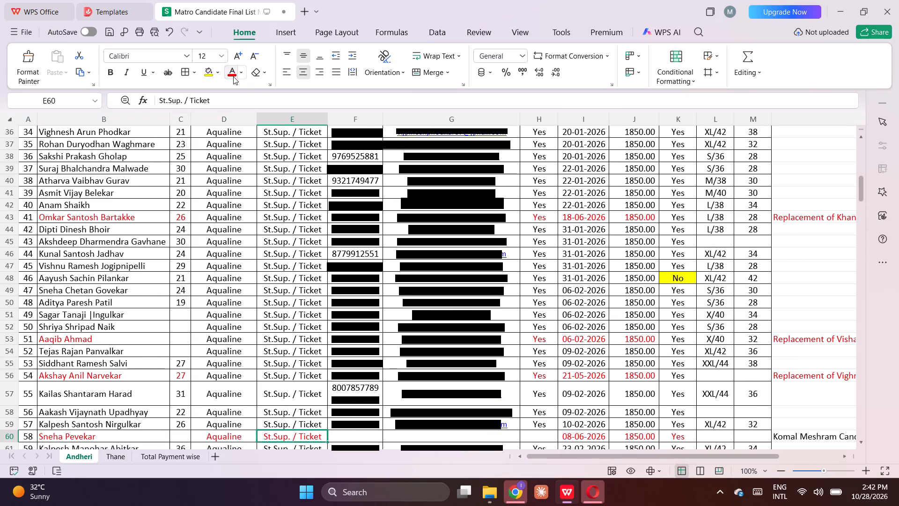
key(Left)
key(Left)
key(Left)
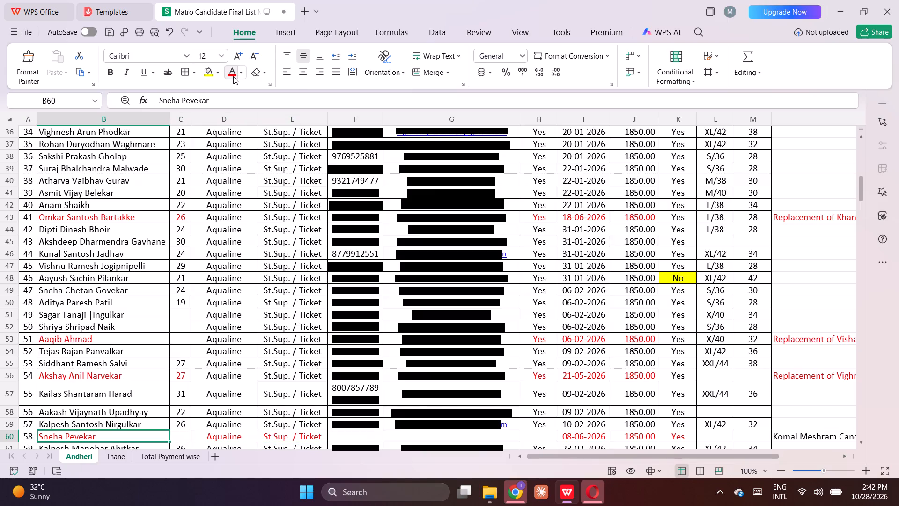
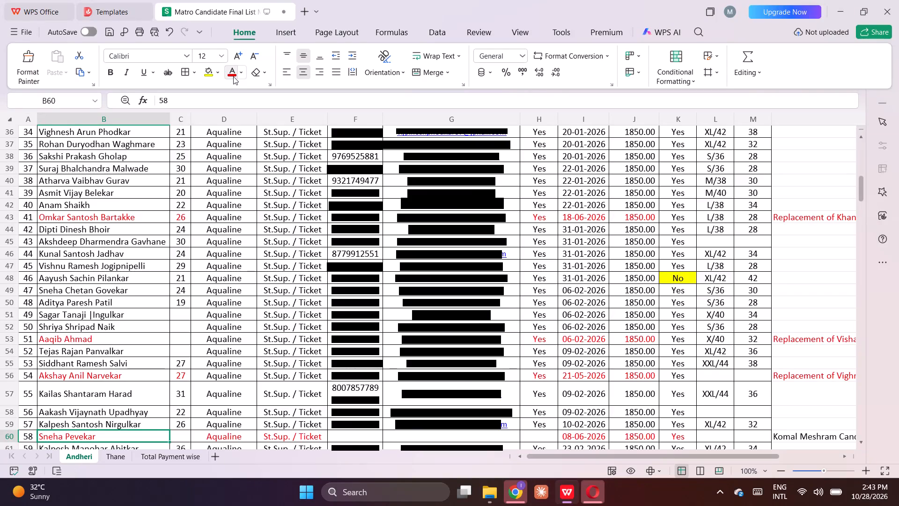
Replace the candidate's name in the serial number 58 row with the new replacement candidate's name and enter age 28.
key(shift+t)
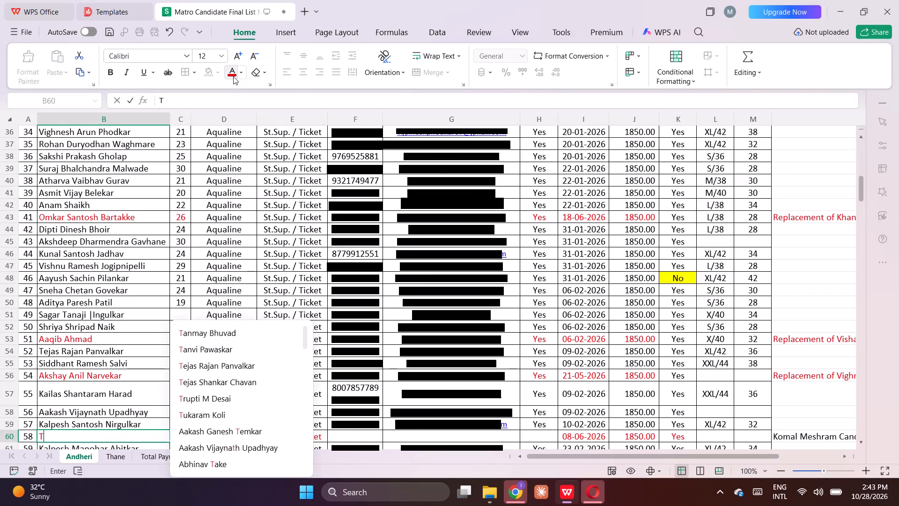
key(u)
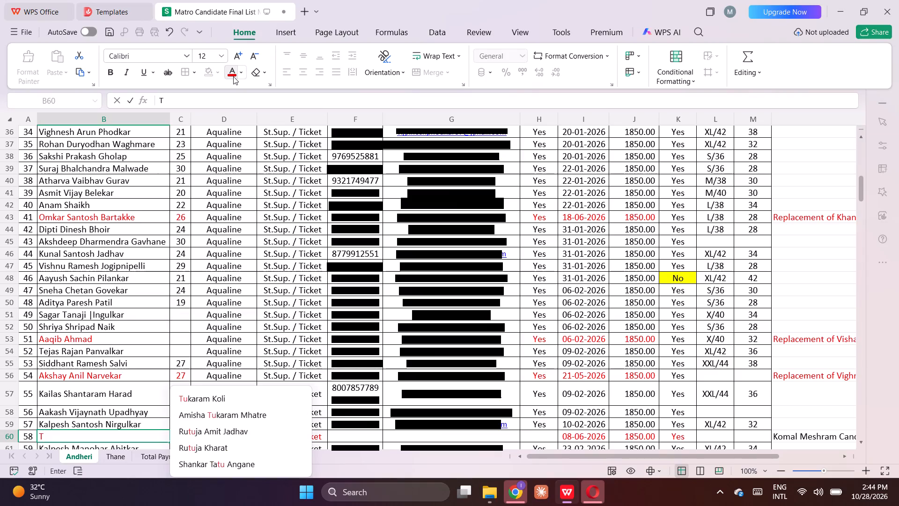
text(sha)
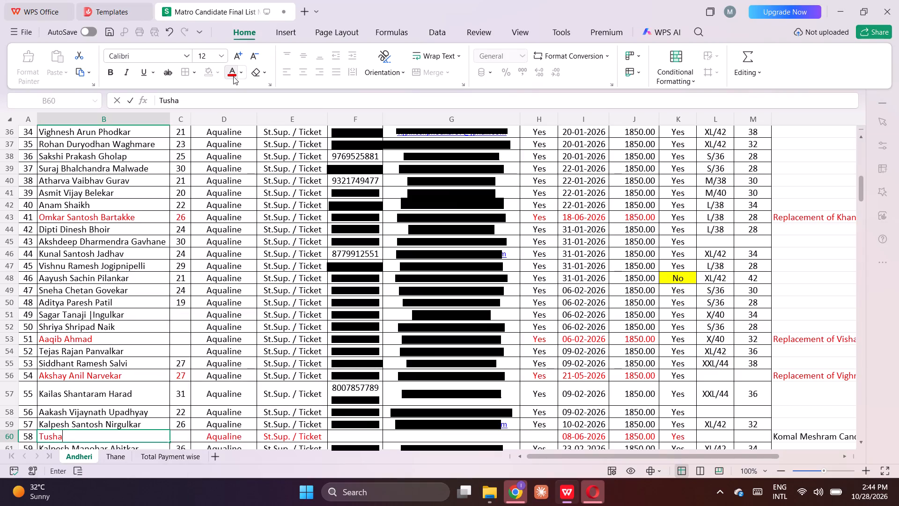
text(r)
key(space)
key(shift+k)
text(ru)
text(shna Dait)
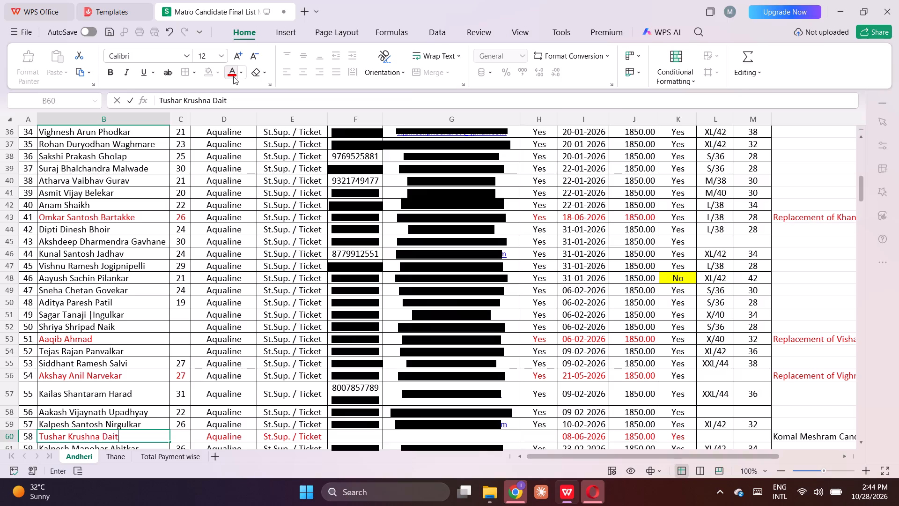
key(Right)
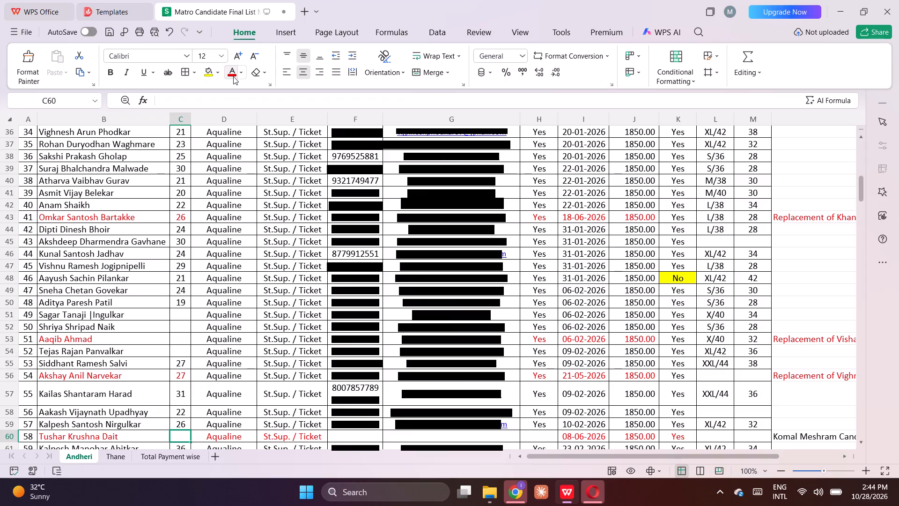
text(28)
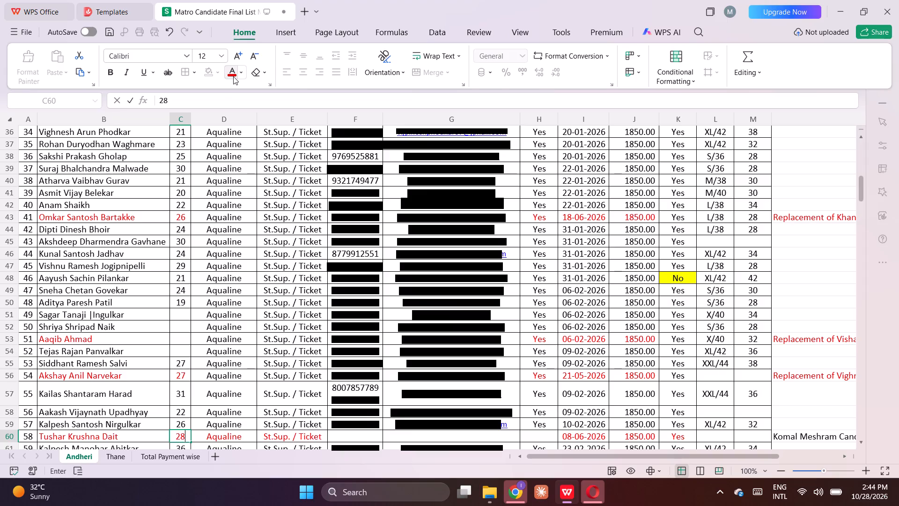
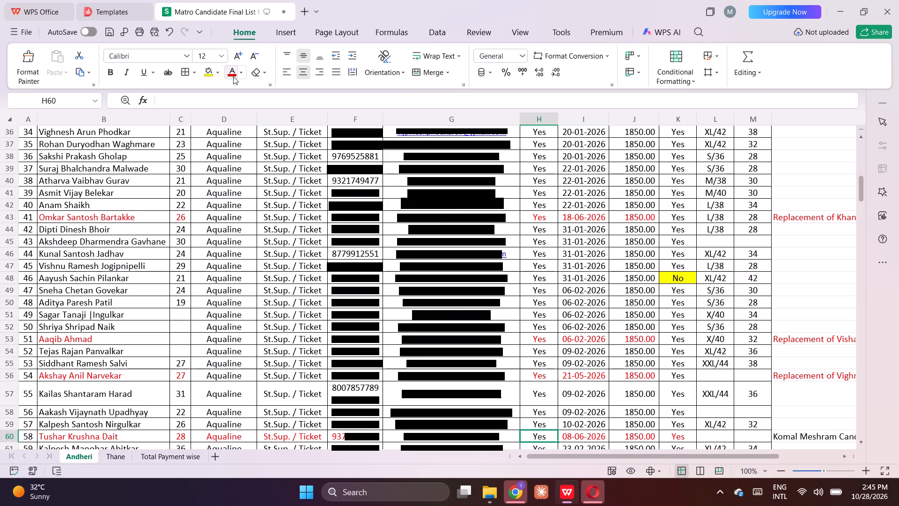
Check the serial number 58 row's date, amount and status entries, ending at its blank shirt size cell.
key(Right)
key(Right)
key(Right)
key(Right)
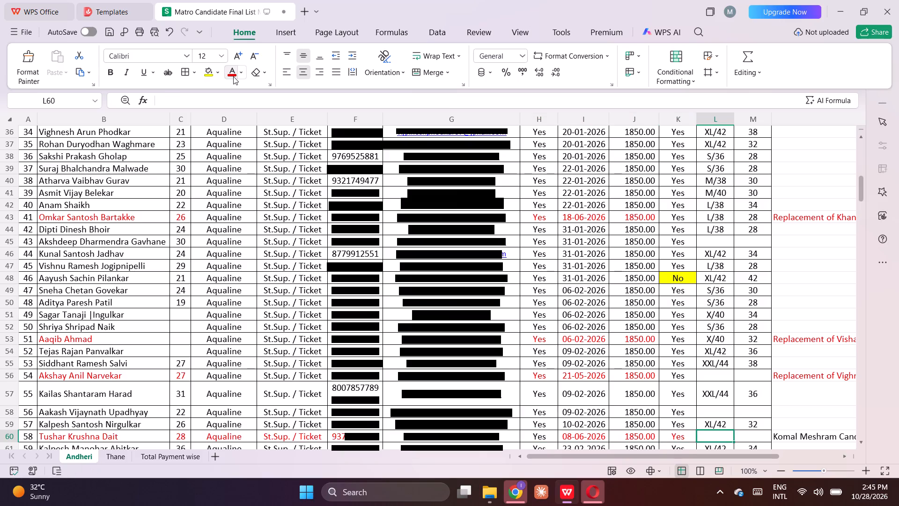
key(Left)
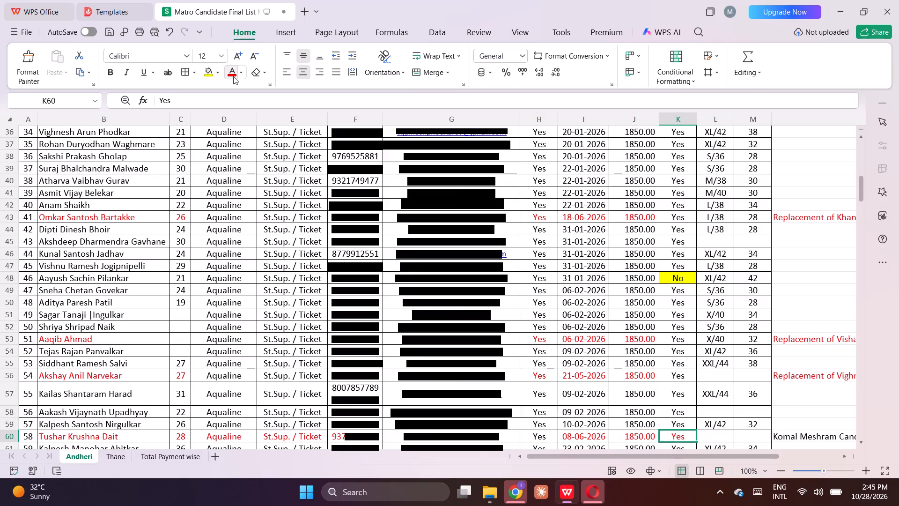
key(Right)
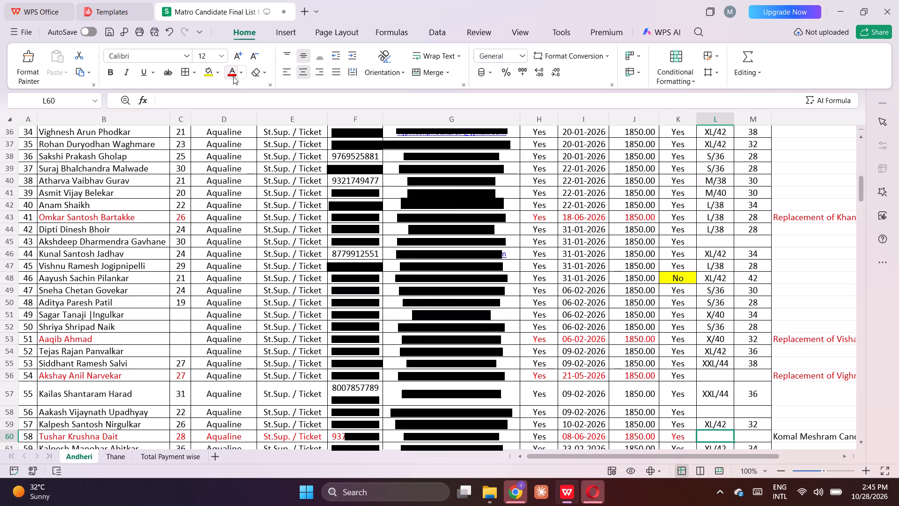
Save the updated candidate list workbook.
key(ctrl+s)
Review the Andheri candidate rows from serial number 58 back up to the column headings.
key(Up)
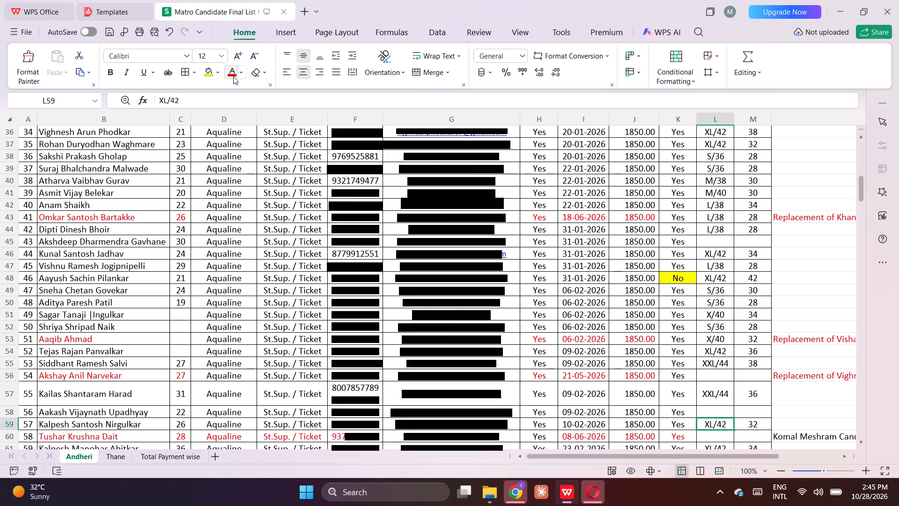
key(Up)
key(Up)
key(Up)
key(Up)
key(Up)
key(Up)
key(Up)
key(Up)
key(Up)
key(Up)
key(Up)
key(Up)
key(Up)
key(Up)
key(Up)
key(Up)
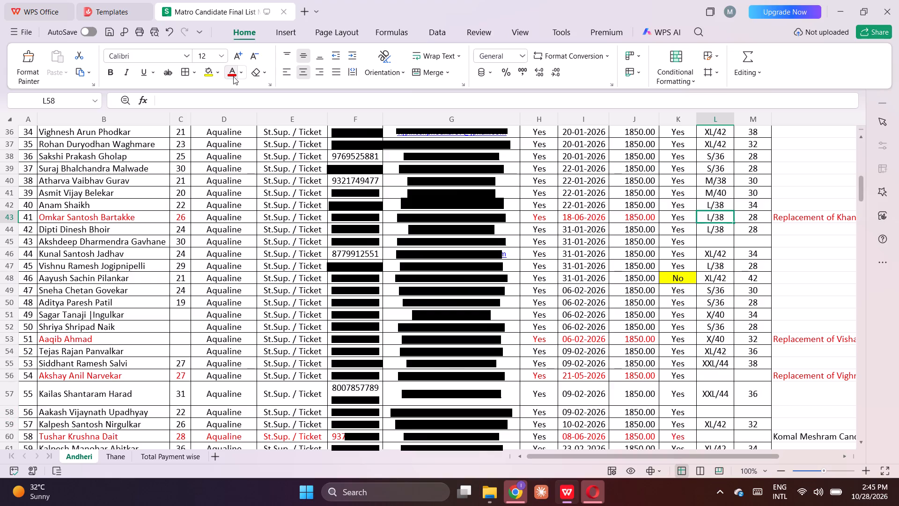
key(Up)
key(Up)
key(Up)
key(Up)
key(Up)
key(Up)
key(Up)
key(Up)
key(Up)
key(Up)
key(Up)
key(Up)
key(Up)
key(Up)
key(Up)
key(Up)
key(Up)
key(Up)
key(Up)
key(Up)
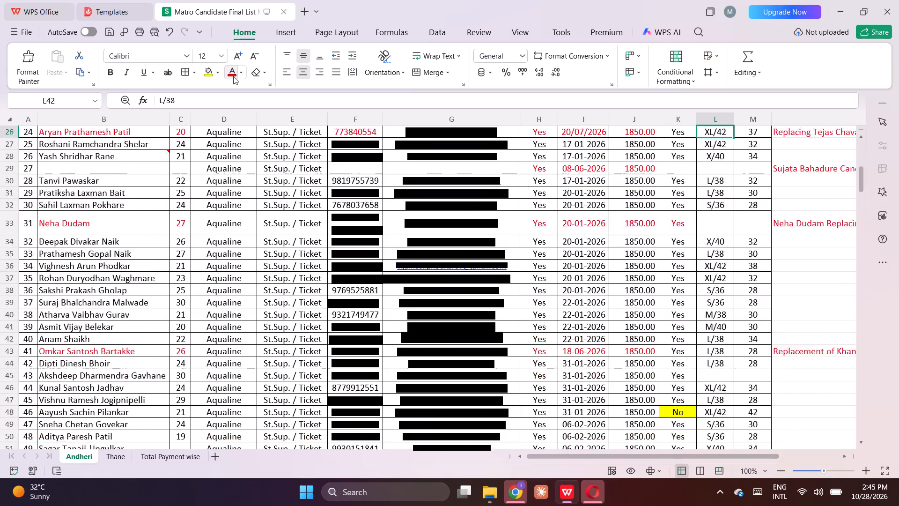
key(Up)
key(Up)
key(Up)
key(Up)
key(Up)
key(Up)
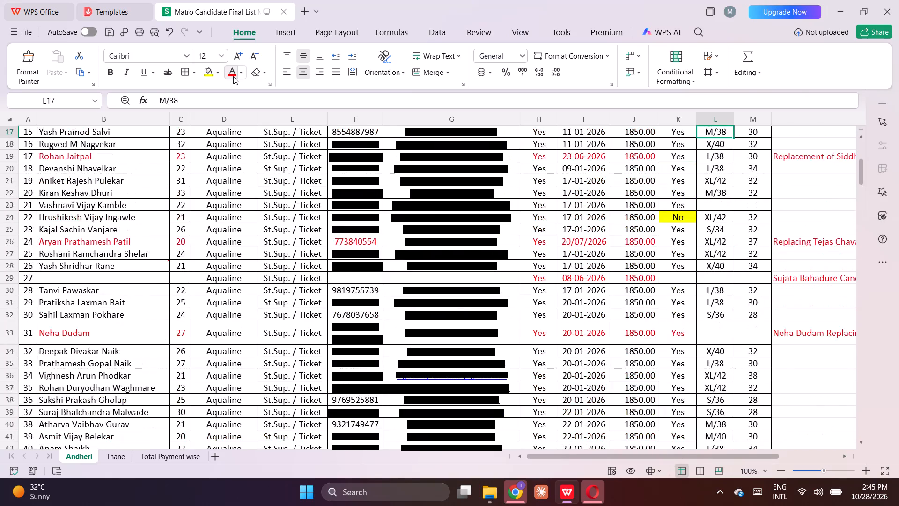
key(Up)
key(Up)
key(Up)
key(Up)
key(Up)
key(Up)
key(Up)
key(Up)
key(Up)
key(Up)
key(Up)
key(Up)
key(Up)
key(Down)
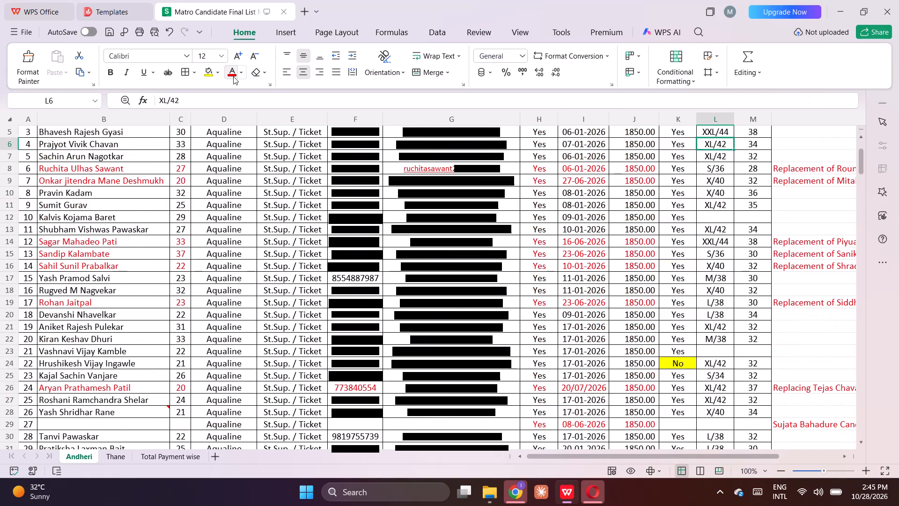
key(Down)
key(Down)
key(Down)
key(Down)
key(Down)
key(Left)
key(Left)
key(Left)
key(Left)
key(Left)
key(Left)
key(Left)
key(Left)
key(Left)
key(Left)
key(Left)
key(Left)
key(Left)
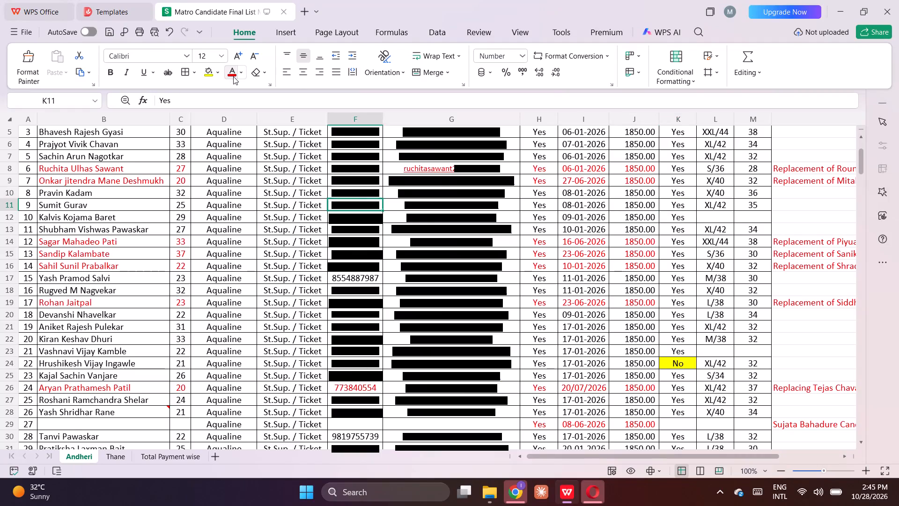
key(Down)
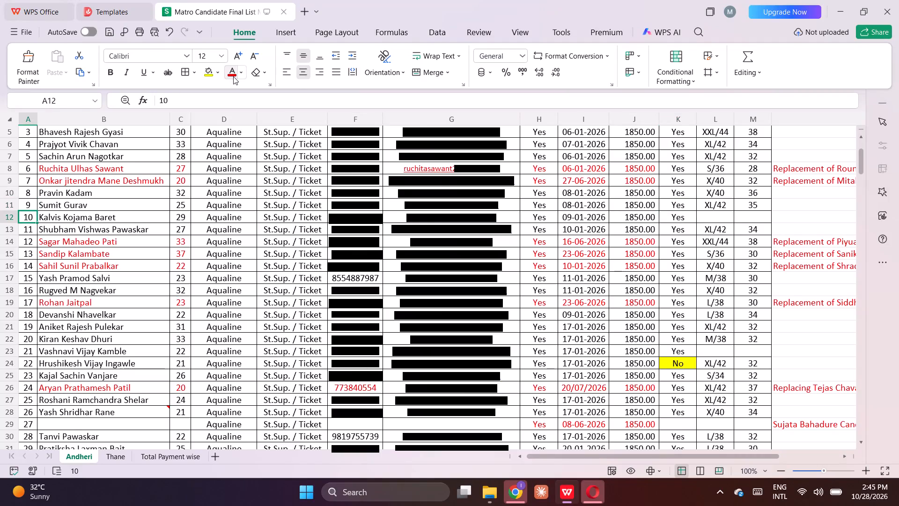
key(Up)
key(Up)
key(Up)
key(Up)
key(Up)
key(Up)
key(Up)
key(Up)
key(Up)
key(Up)
key(Up)
key(Up)
key(Up)
key(Up)
key(Up)
key(Up)
key(Up)
key(Up)
key(Up)
key(Up)
key(Down)
key(Down)
key(Down)
key(Down)
key(Down)
key(Down)
key(Down)
key(Down)
key(Down)
key(Down)
key(Down)
key(Down)
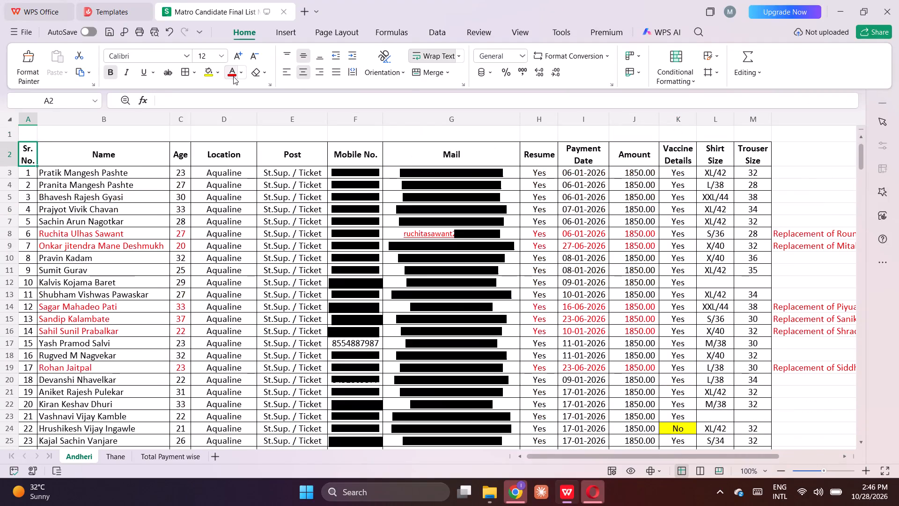
Review the replacement and cancellation remarks beside the Andheri candidates, from the first rows down to serial number 35.
key(Down)
key(Right)
key(Right)
key(Right)
key(Right)
key(Right)
key(Right)
key(Right)
key(Right)
key(Right)
key(Right)
key(Right)
key(Right)
key(Right)
key(Right)
key(Right)
key(Right)
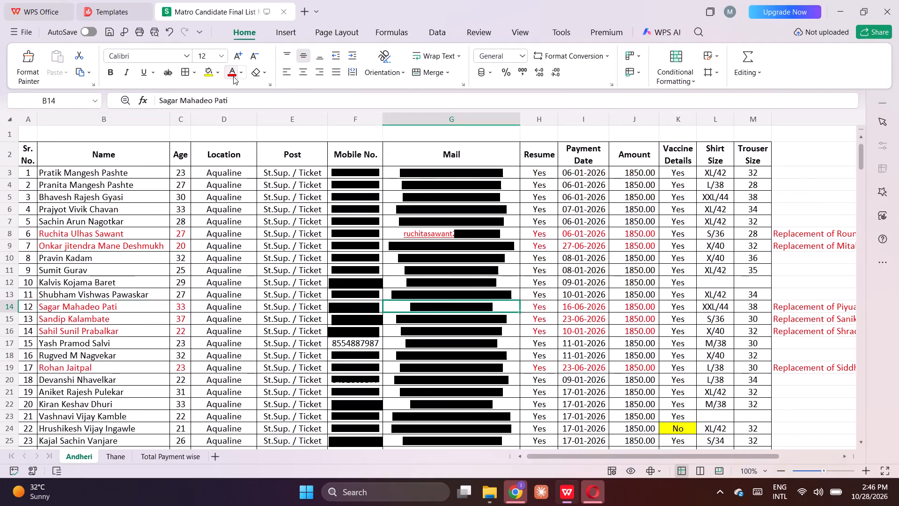
key(Left)
key(Left)
key(Left)
key(Down)
key(Down)
key(Down)
key(Down)
key(Down)
key(Down)
key(Down)
key(Down)
key(Down)
key(Down)
key(Down)
key(Down)
key(Down)
key(Down)
key(Down)
key(Down)
key(Down)
key(Down)
key(Down)
key(Down)
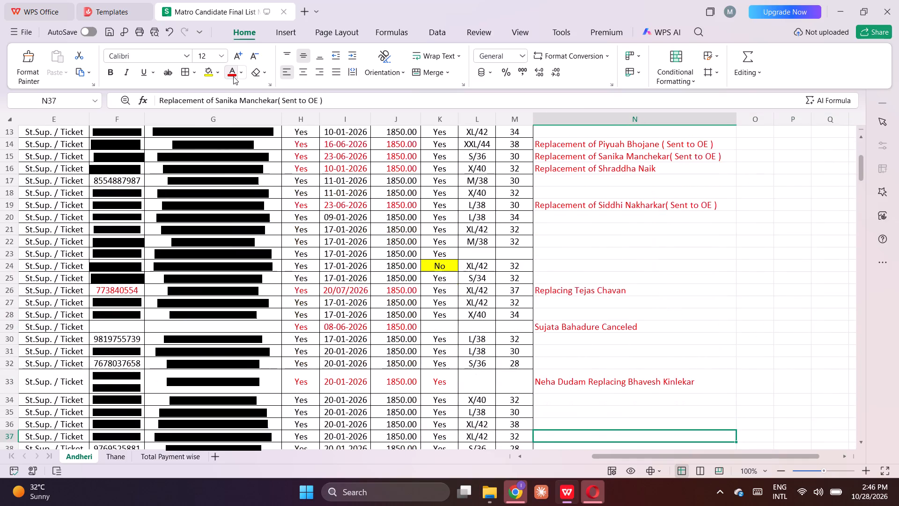
Examine the serial number 27 row across all its columns, from the serial number to the remark.
key(Up)
key(Up)
key(Up)
key(Up)
key(Up)
key(Up)
key(Up)
key(Up)
key(Left)
key(Left)
key(Left)
key(Left)
key(Left)
key(Left)
key(Left)
key(Left)
key(Left)
key(Left)
key(Left)
key(Left)
key(Left)
key(Left)
key(Left)
key(Left)
key(Left)
key(Left)
key(Left)
key(Left)
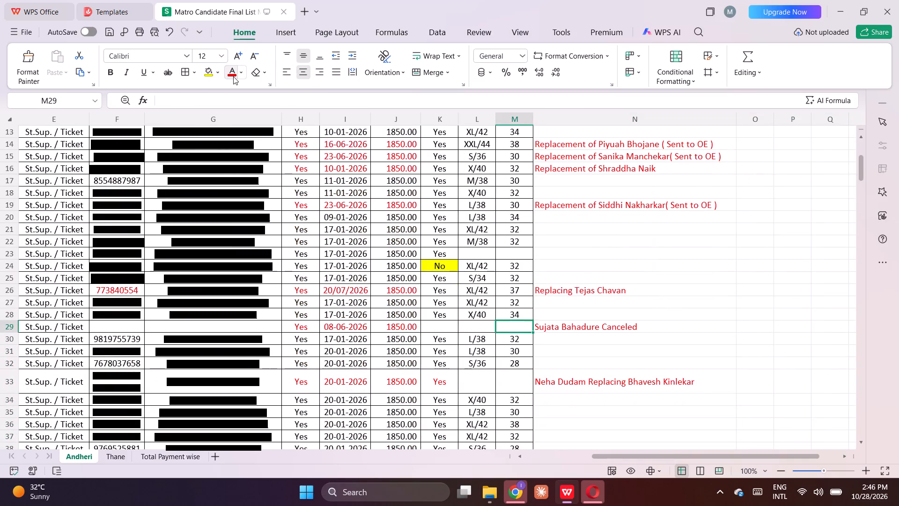
key(Right)
key(Right)
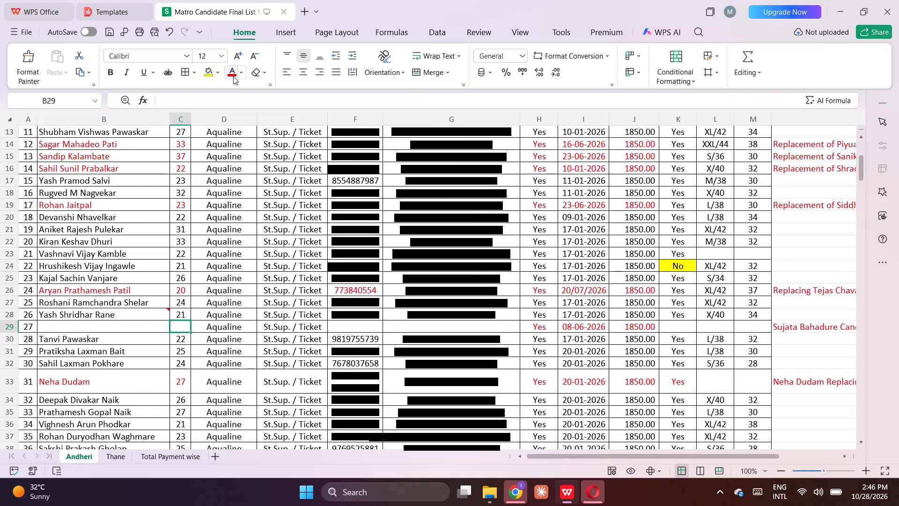
key(Right)
key(Right)
key(Right)
key(Right)
key(Right)
key(Right)
key(Right)
key(Right)
key(Right)
key(Right)
key(Right)
key(Right)
key(Right)
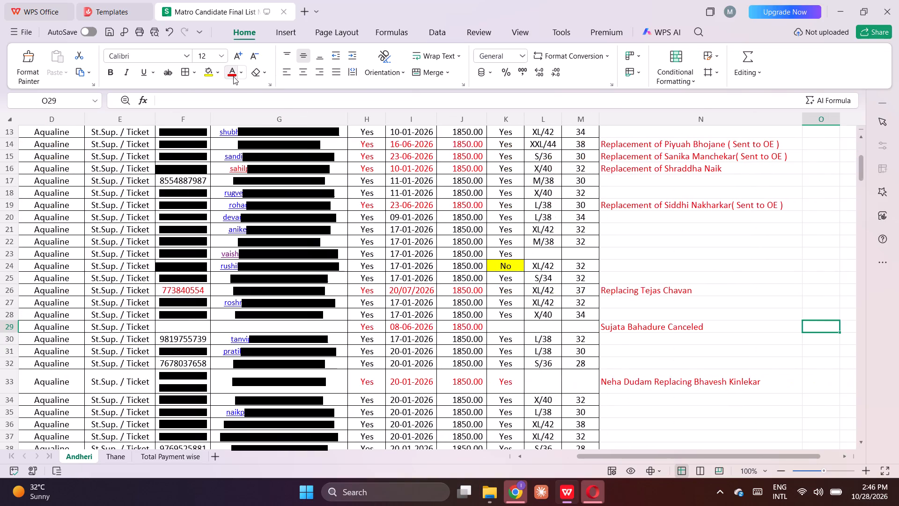
key(Left)
key(Left)
key(Left)
key(Left)
key(Left)
key(Left)
key(Left)
key(Left)
key(Left)
key(Left)
key(Left)
key(Left)
key(Left)
key(Left)
key(Left)
key(Left)
key(Left)
key(Left)
key(Left)
key(Left)
key(Left)
key(Left)
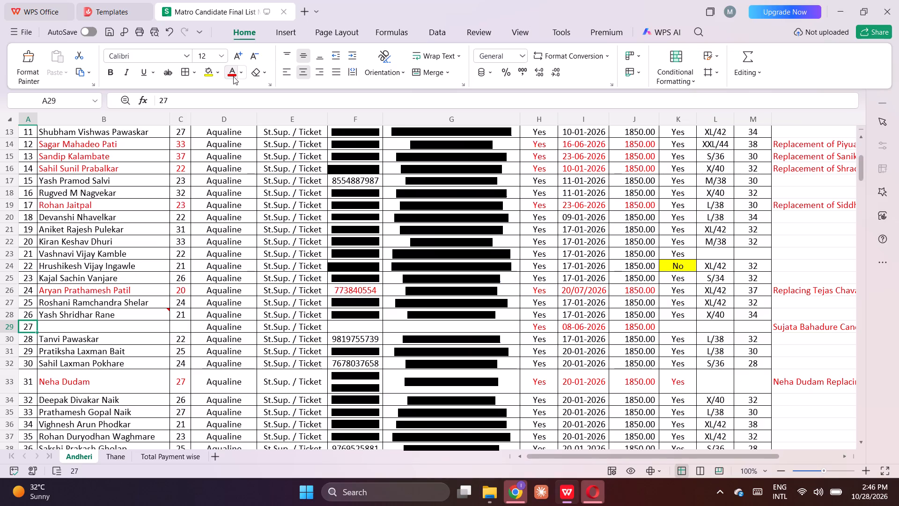
Review the Andheri candidate rows from serial number 28 down to serial number 72.
key(Down)
key(Down)
key(Down)
key(Down)
key(Down)
key(Down)
key(Down)
key(Down)
key(Down)
key(Down)
key(Down)
key(Down)
key(Down)
key(Down)
key(Down)
key(Down)
key(Down)
key(Down)
key(Down)
key(Down)
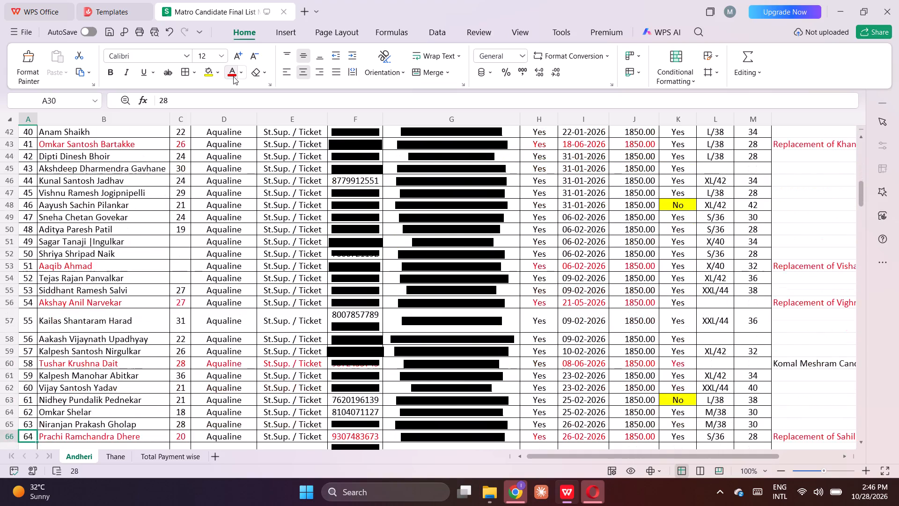
key(Down)
key(Down)
key(Down)
key(Down)
key(Down)
key(Down)
key(Down)
key(Down)
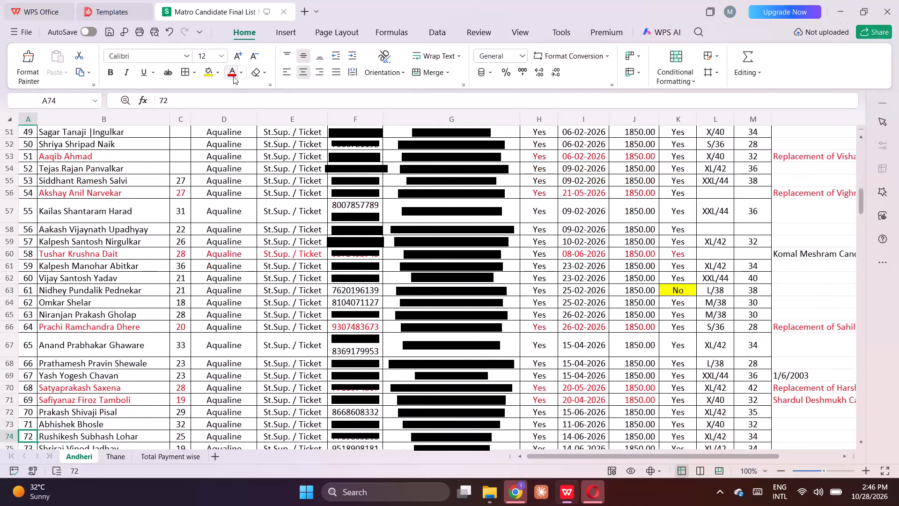
Search the Andheri sheet for the surname "dait".
key(ctrl+f)
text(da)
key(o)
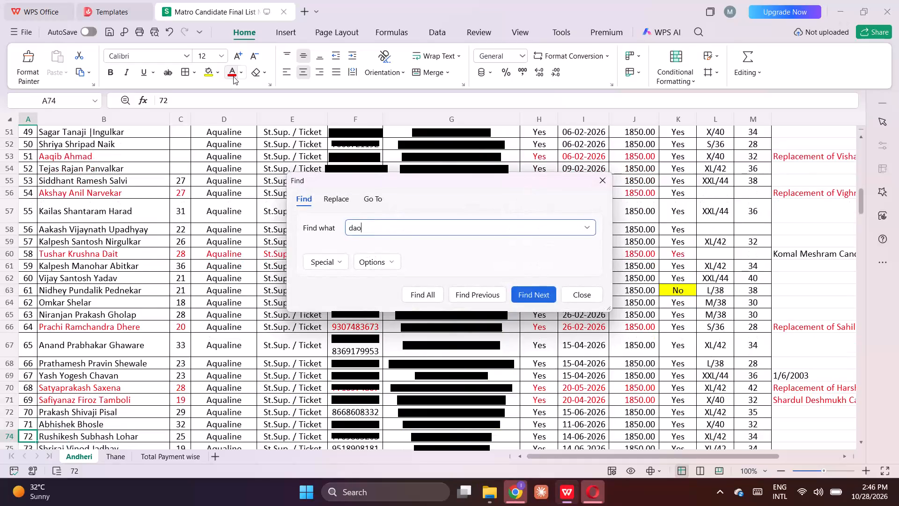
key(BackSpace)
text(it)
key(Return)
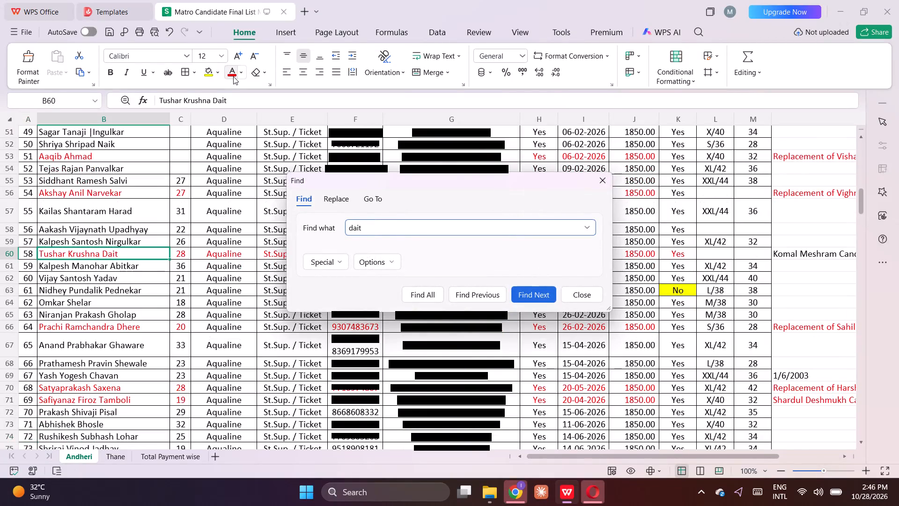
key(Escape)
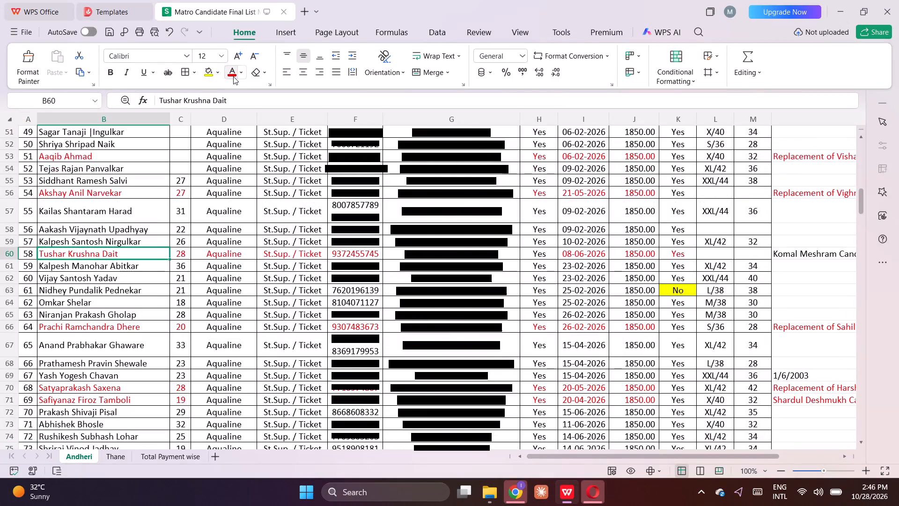
Copy the serial number 58 candidate's details, from the name through column H, into the blank serial number 27 row.
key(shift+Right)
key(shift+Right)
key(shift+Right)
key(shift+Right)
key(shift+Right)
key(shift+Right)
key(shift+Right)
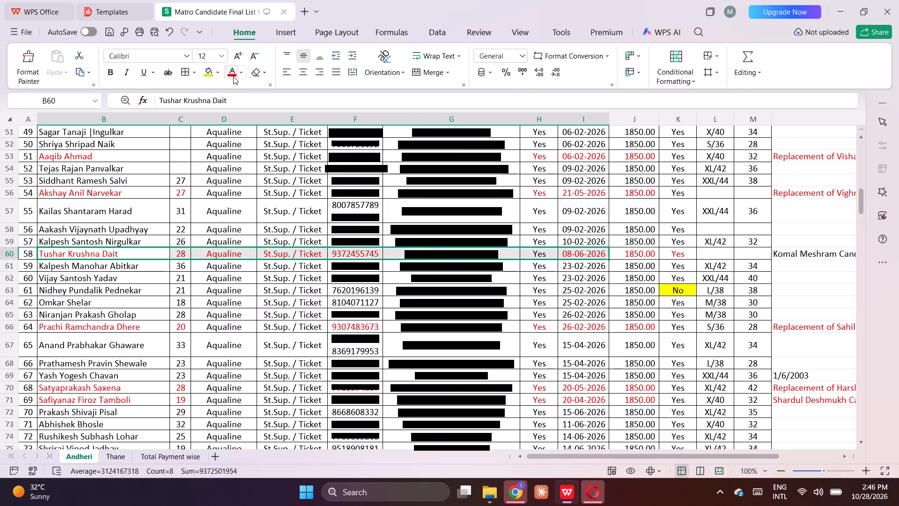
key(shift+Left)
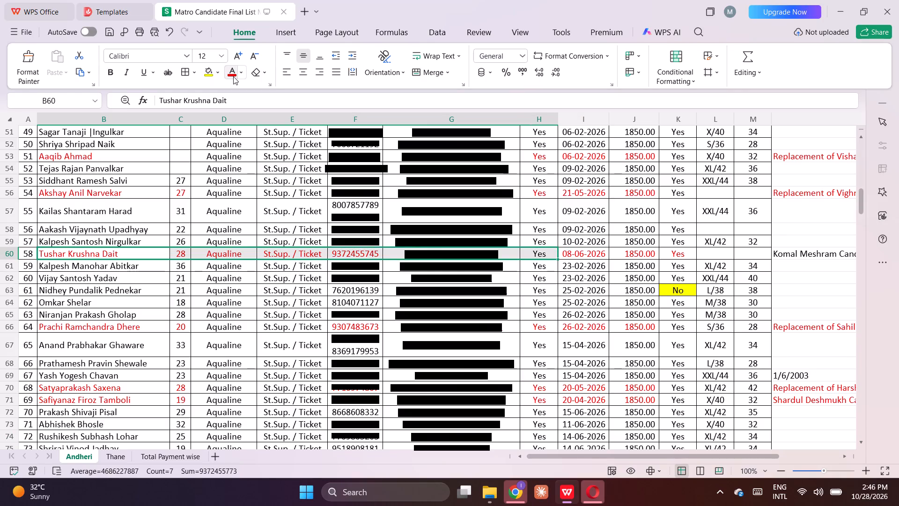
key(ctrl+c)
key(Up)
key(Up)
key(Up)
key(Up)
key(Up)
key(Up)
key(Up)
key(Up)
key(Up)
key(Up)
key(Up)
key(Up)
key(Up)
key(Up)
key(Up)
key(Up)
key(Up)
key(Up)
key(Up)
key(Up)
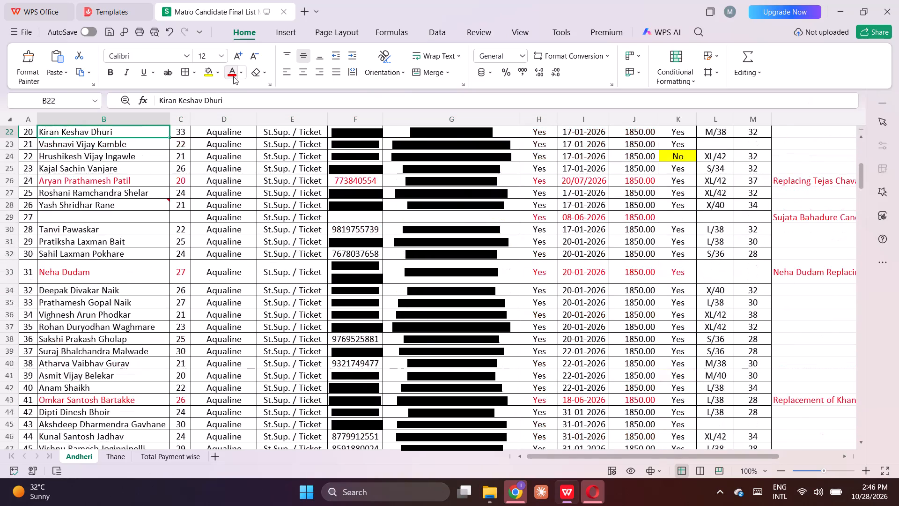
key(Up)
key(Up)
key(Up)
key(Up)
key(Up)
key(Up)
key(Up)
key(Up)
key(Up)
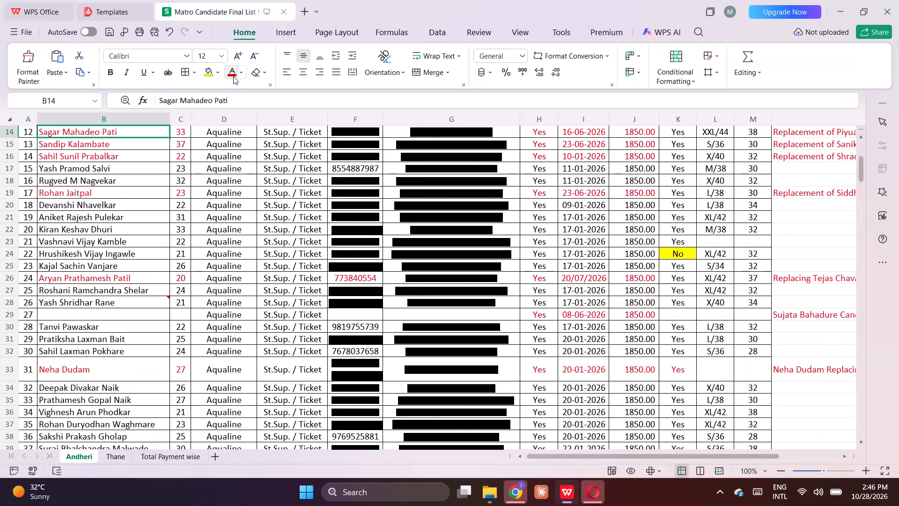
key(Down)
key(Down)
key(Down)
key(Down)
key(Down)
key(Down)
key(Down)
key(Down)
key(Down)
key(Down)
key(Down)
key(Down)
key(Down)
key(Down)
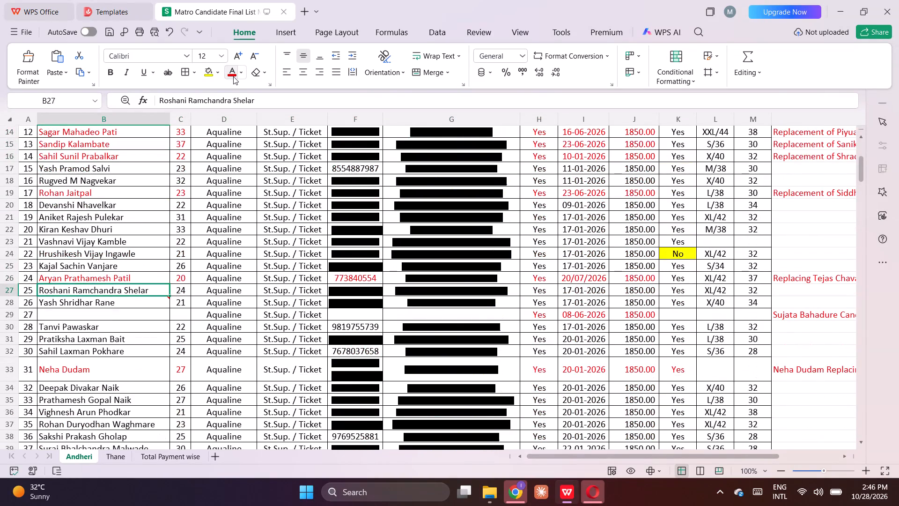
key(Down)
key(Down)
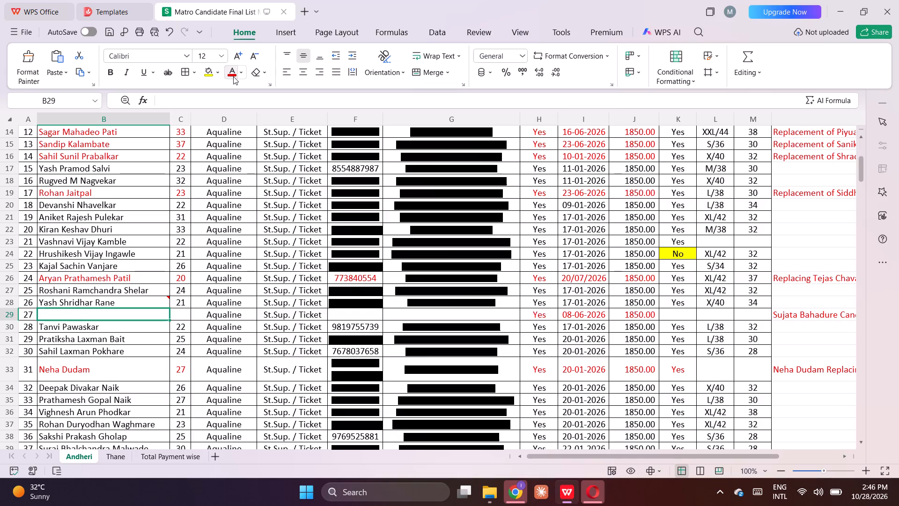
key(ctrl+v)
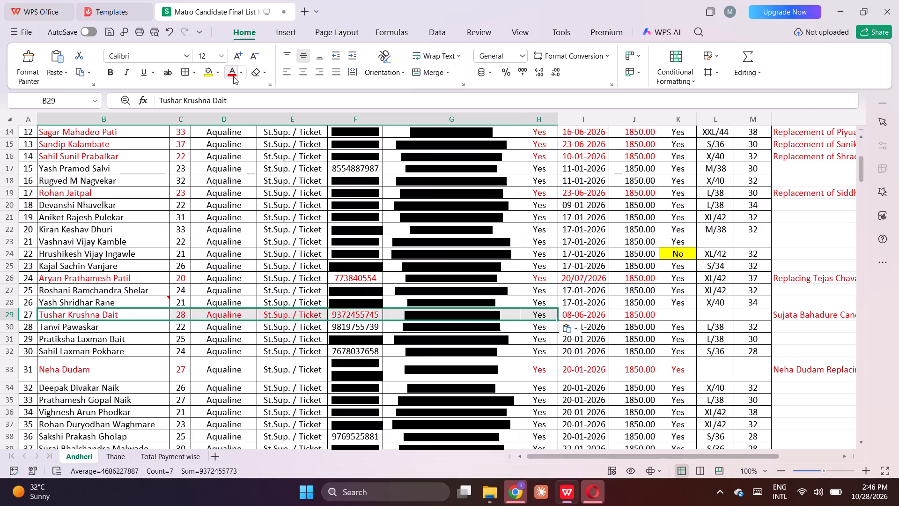
Clear the serial number 58 row's candidate details from the name through column G.
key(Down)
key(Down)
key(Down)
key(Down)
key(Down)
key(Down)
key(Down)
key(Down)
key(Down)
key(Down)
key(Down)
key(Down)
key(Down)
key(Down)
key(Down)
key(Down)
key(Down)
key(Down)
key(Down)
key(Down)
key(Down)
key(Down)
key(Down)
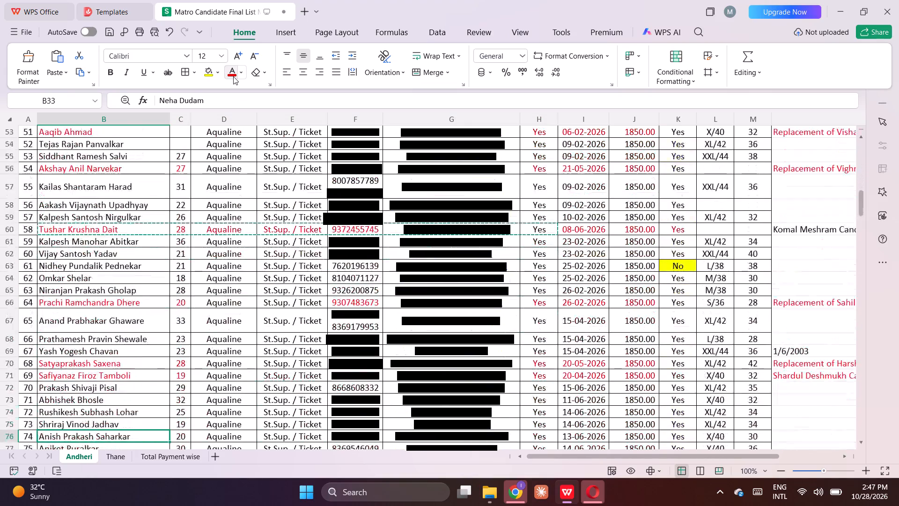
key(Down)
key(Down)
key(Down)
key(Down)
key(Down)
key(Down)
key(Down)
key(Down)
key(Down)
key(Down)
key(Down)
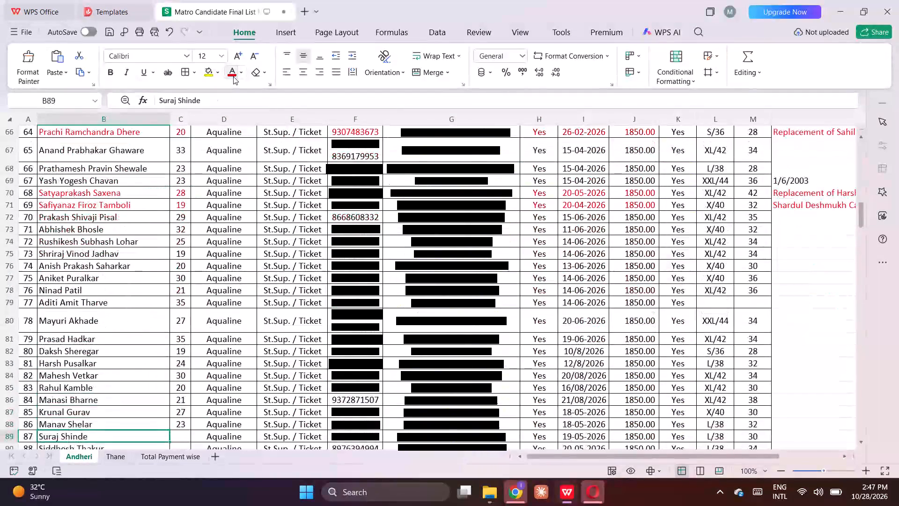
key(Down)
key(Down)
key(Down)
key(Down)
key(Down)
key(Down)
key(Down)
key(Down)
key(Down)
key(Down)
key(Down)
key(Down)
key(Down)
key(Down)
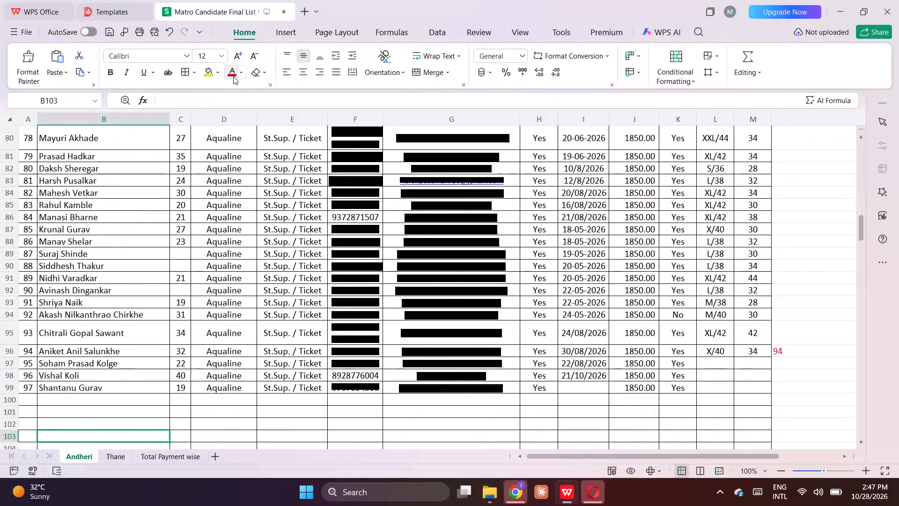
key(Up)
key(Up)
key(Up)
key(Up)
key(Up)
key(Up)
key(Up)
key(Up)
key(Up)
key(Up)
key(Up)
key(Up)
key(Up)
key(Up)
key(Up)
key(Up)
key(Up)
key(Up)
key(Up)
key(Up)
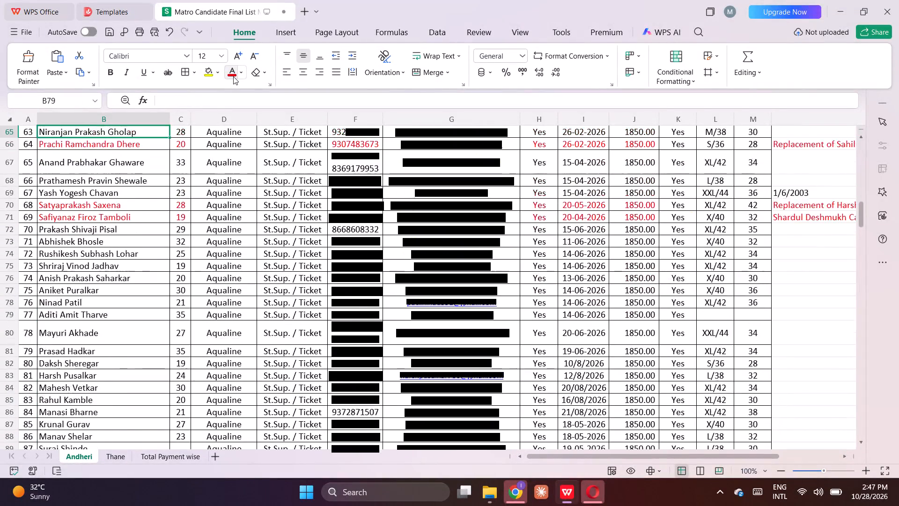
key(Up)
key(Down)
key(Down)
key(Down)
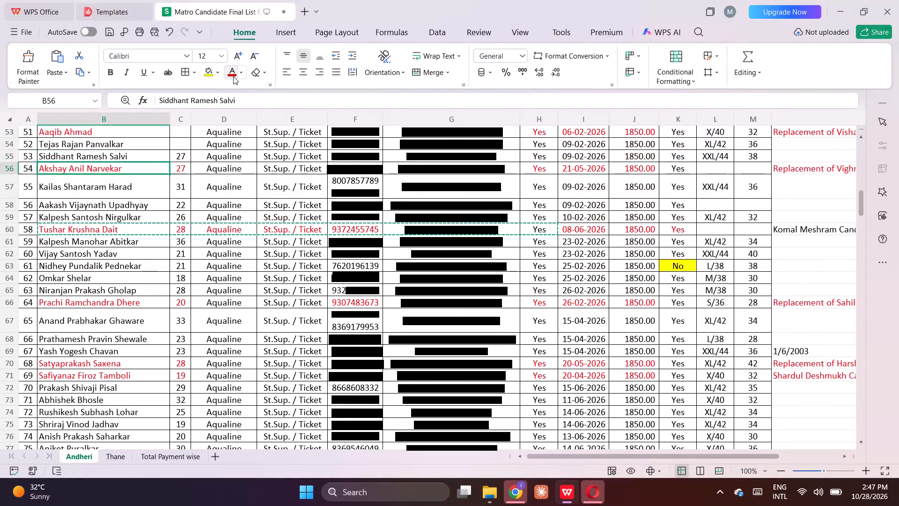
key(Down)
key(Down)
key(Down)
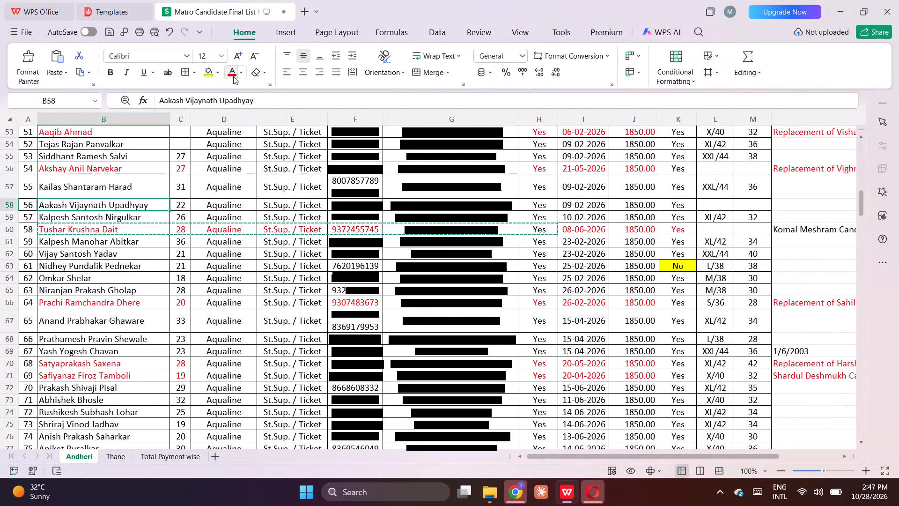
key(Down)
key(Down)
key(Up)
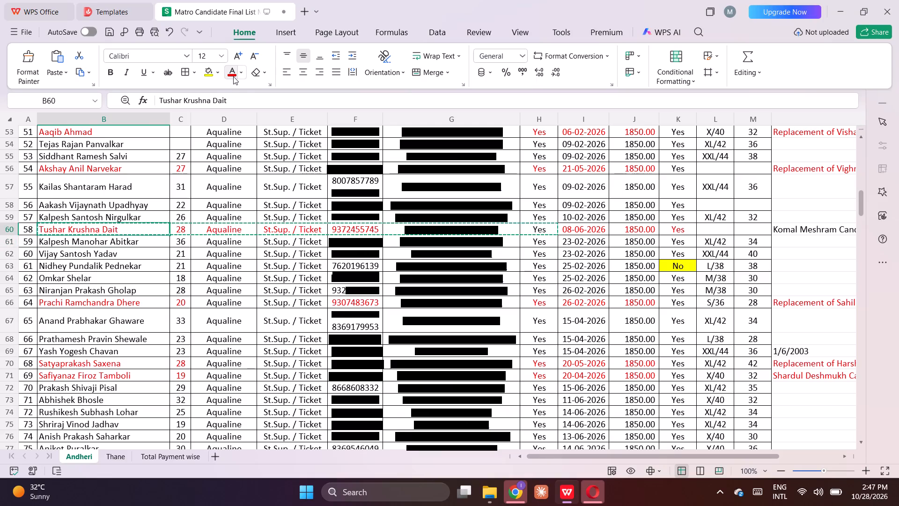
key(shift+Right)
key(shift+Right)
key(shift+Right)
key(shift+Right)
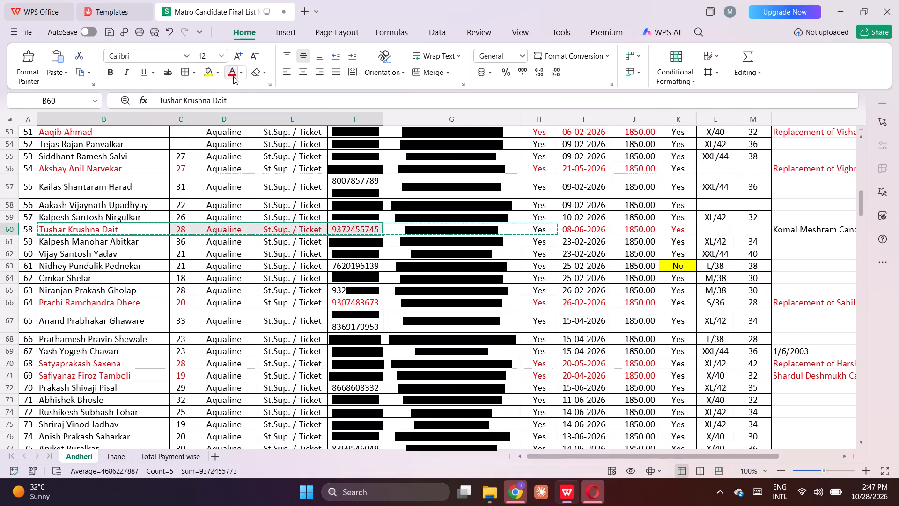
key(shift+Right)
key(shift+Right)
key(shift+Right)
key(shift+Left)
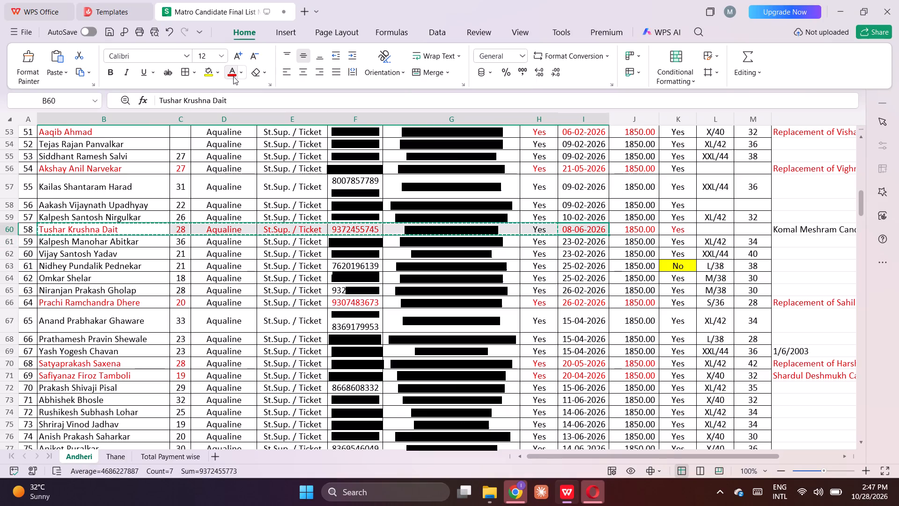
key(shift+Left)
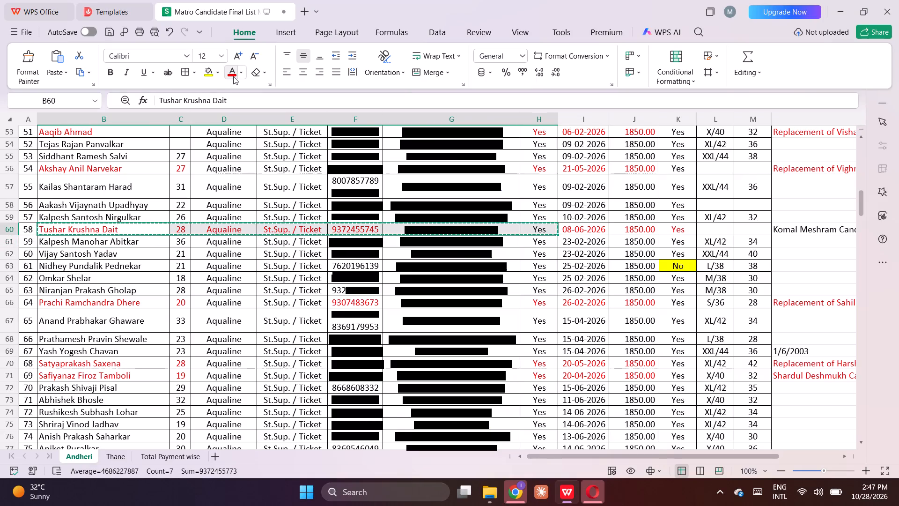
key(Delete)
Enter the new replacement candidate's full name in the serial number 58 row.
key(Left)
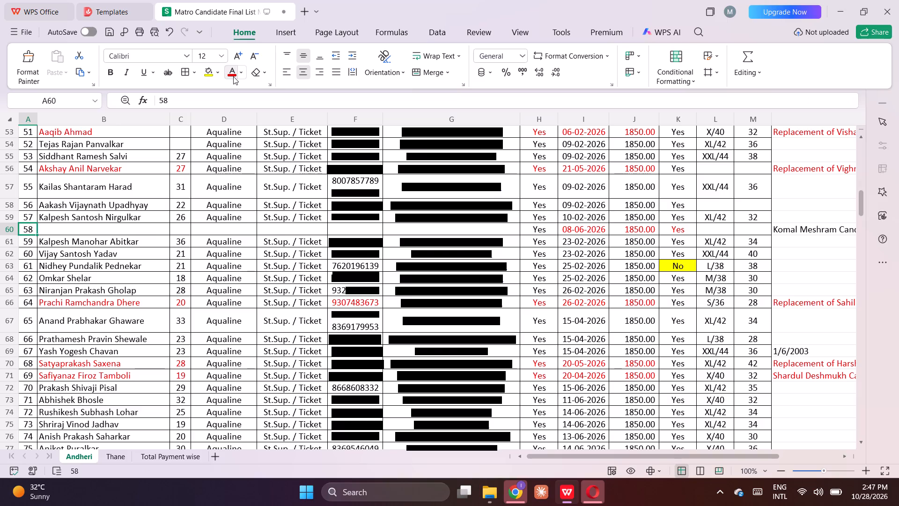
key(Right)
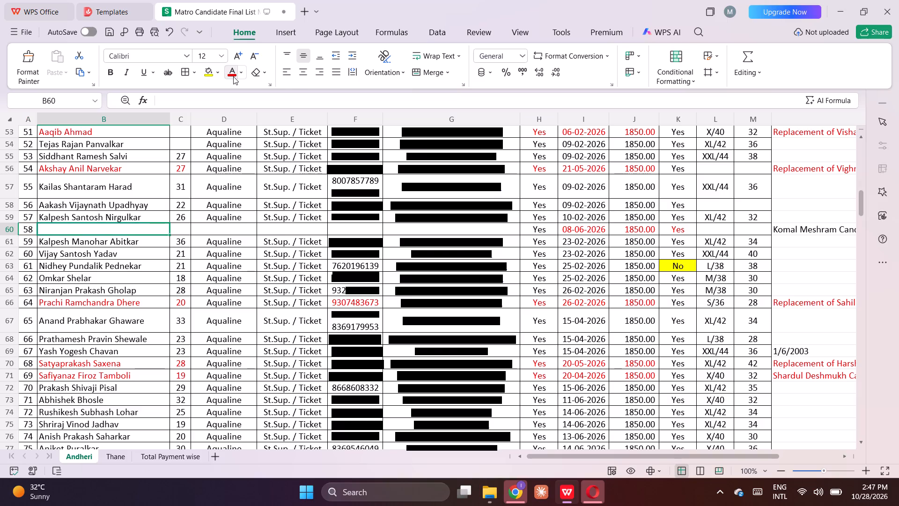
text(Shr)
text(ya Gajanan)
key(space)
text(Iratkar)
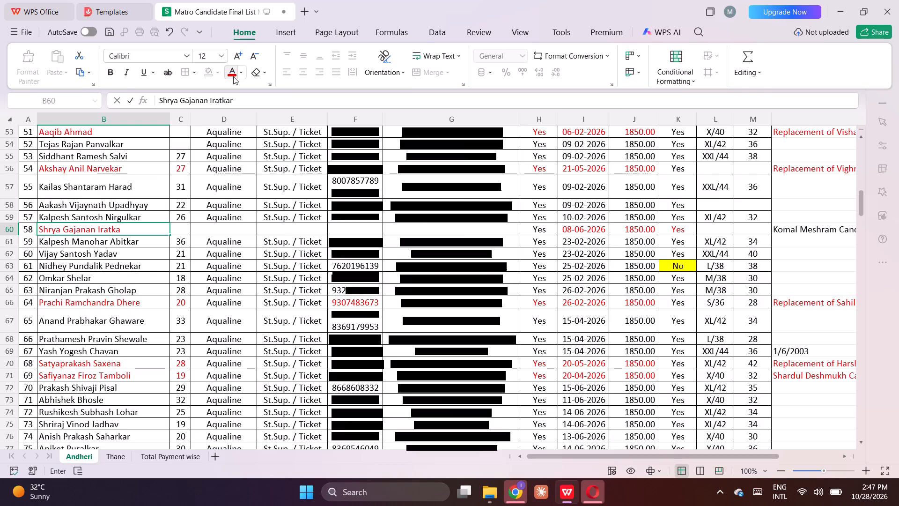
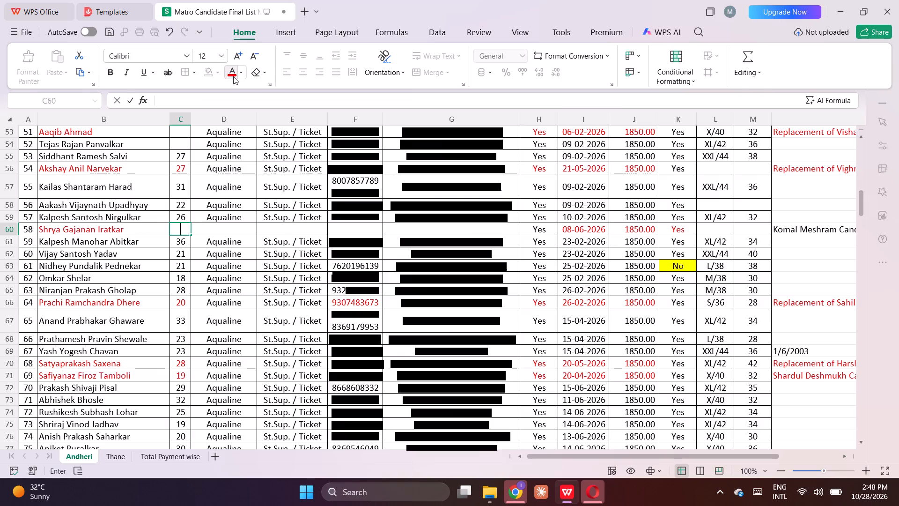
In the serial number 58 row, enter 22 in column C and fill column D with Aqualine from the row above.
key(Left)
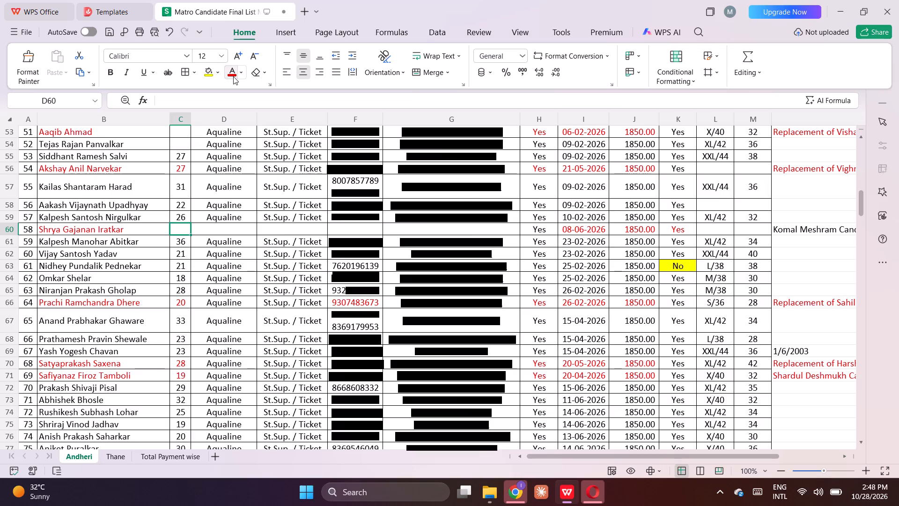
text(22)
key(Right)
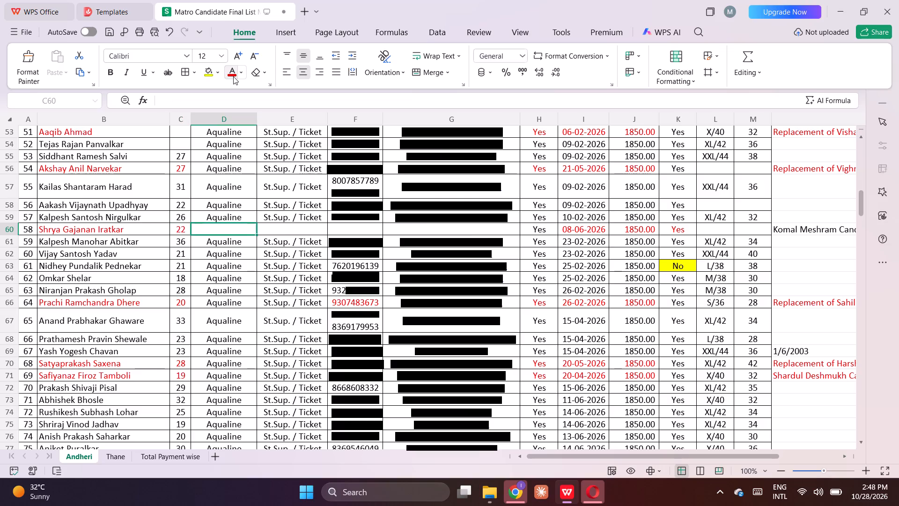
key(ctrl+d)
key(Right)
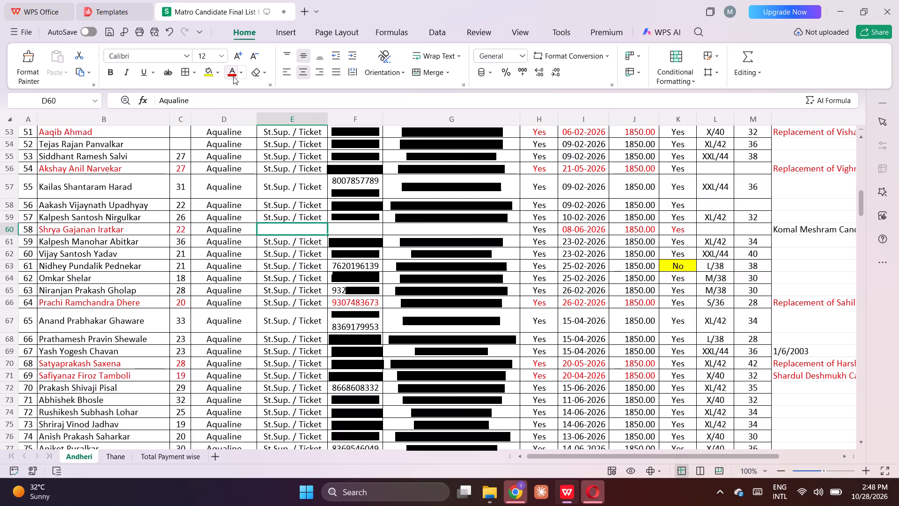
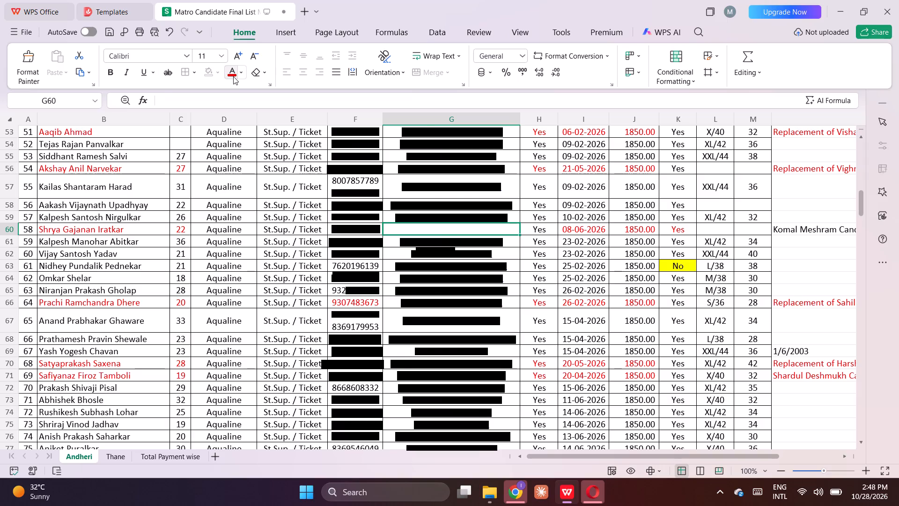
Enter the new candidate's e-mail address in column G of the serial number 58 row.
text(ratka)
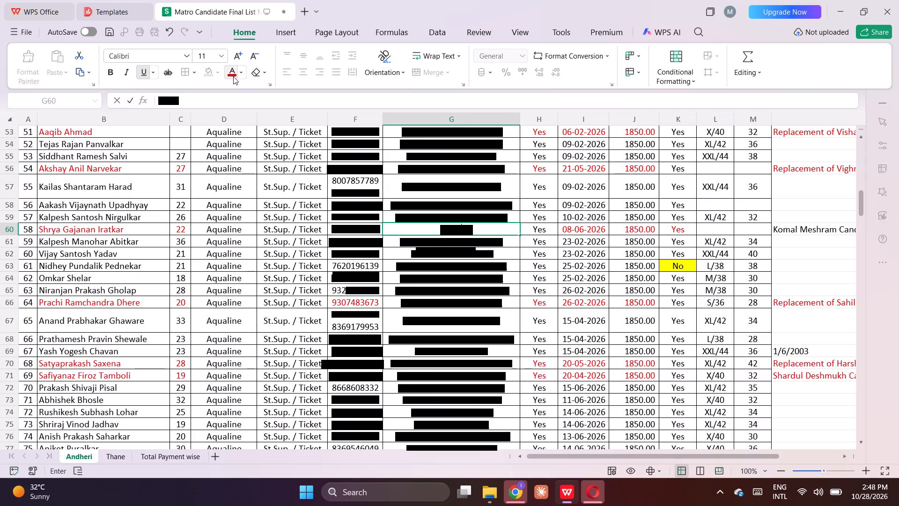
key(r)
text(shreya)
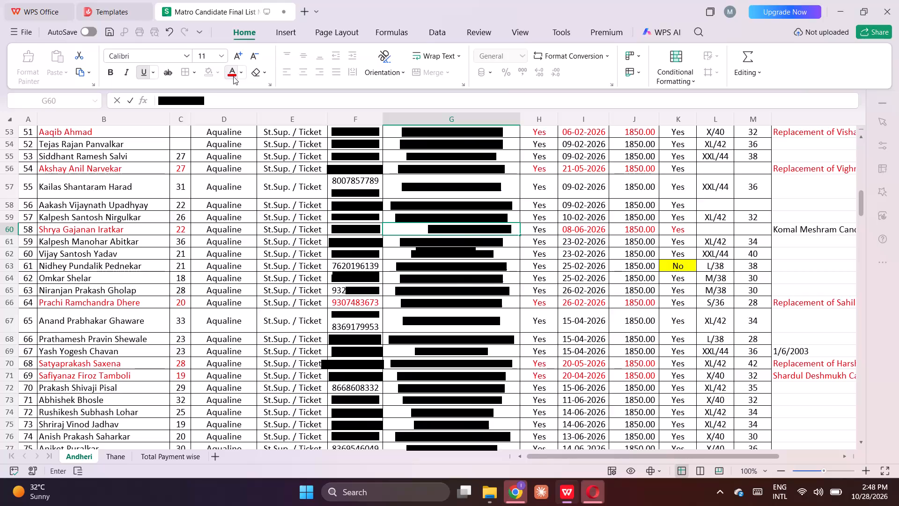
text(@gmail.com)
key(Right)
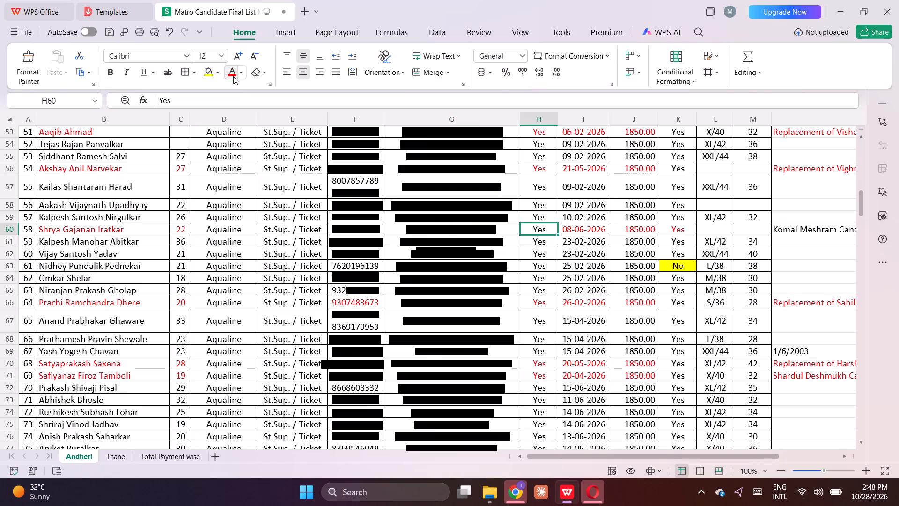
Review the serial number 58 row's entries between columns D and K.
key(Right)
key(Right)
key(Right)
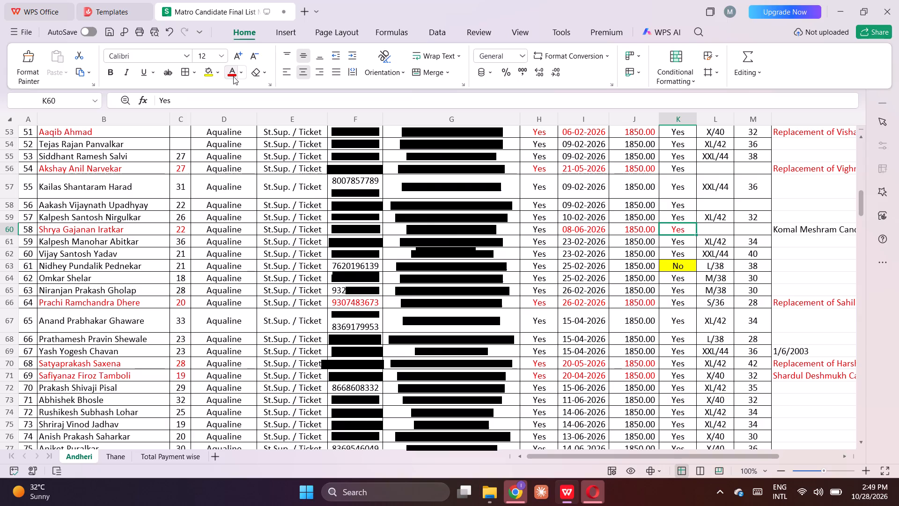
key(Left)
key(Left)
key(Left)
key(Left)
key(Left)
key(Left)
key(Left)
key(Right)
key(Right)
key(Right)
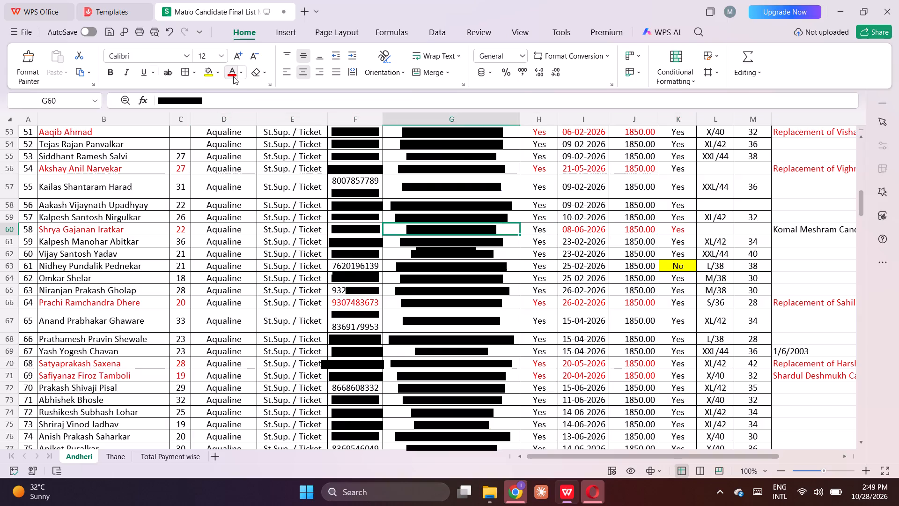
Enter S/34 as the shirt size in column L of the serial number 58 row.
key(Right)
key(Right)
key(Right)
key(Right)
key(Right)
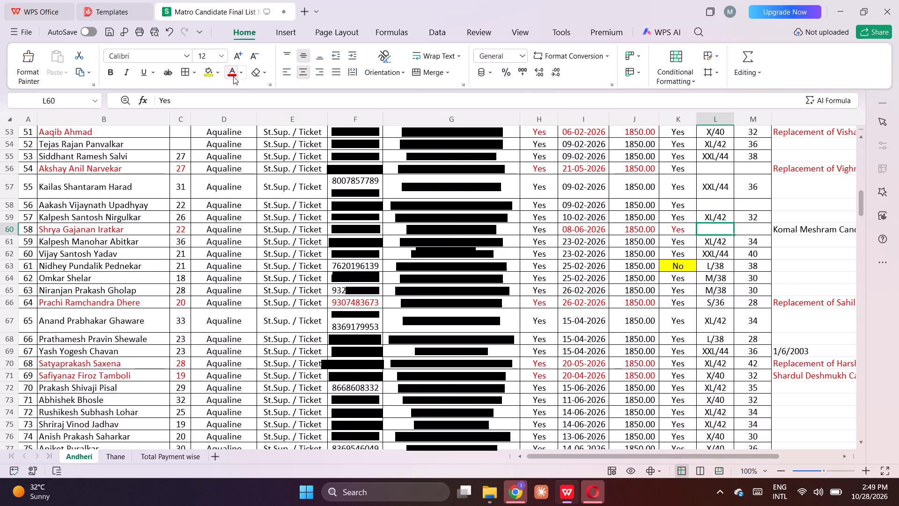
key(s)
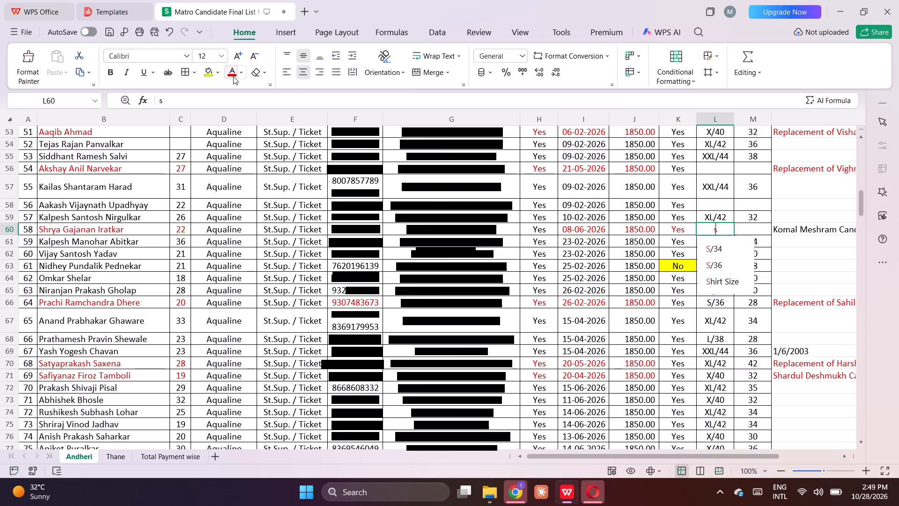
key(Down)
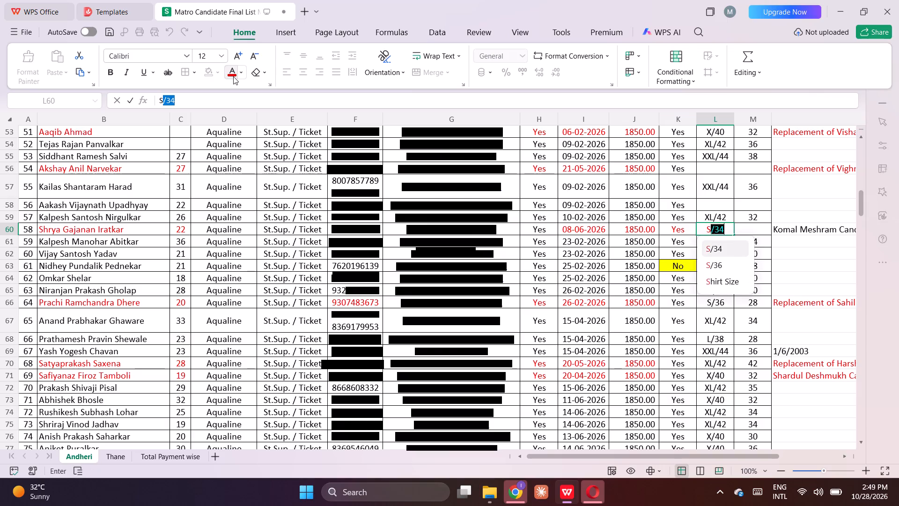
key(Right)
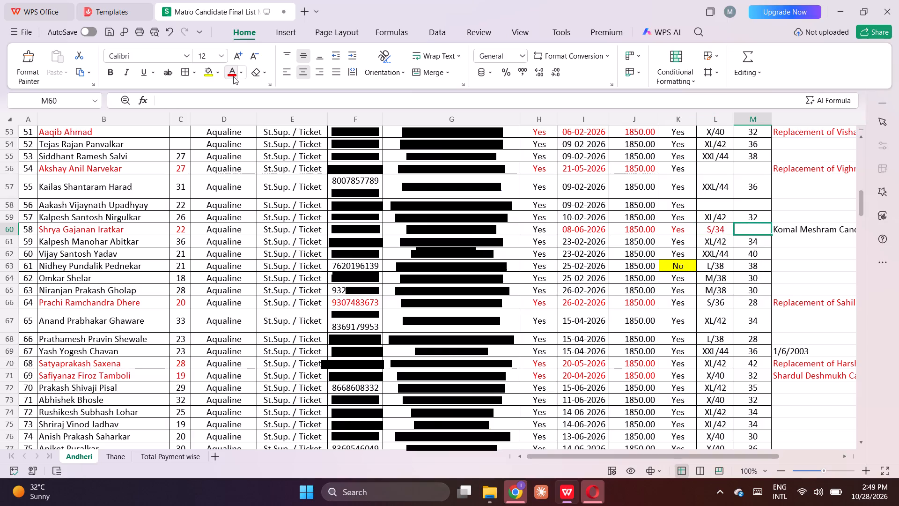
Set the serial number 58 candidate's shirt size to S/36 and enter 30 in column M.
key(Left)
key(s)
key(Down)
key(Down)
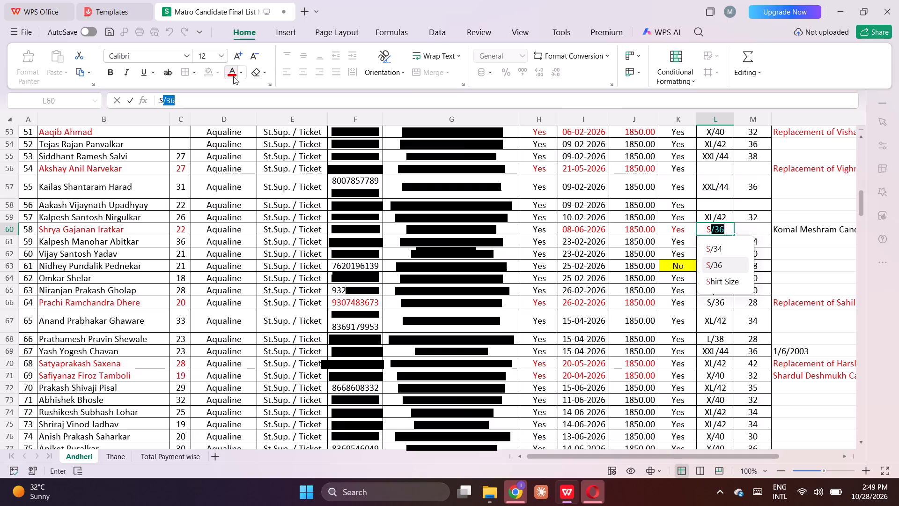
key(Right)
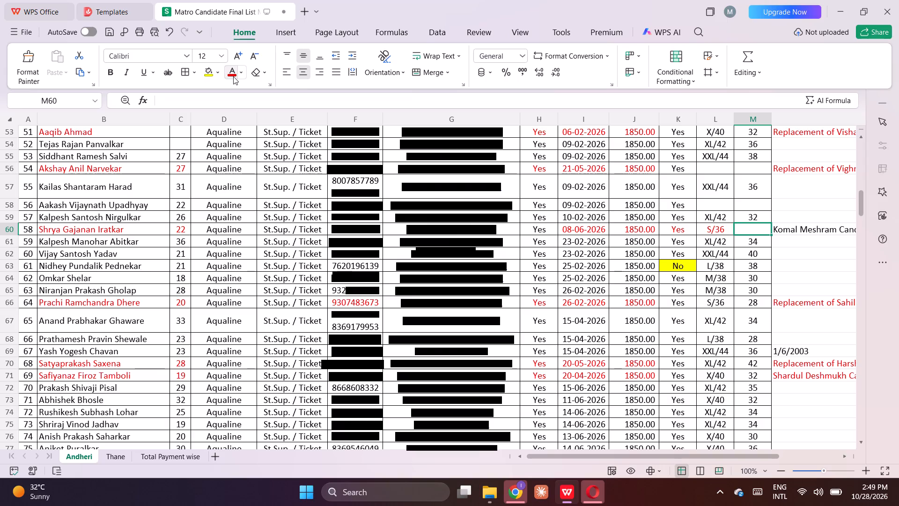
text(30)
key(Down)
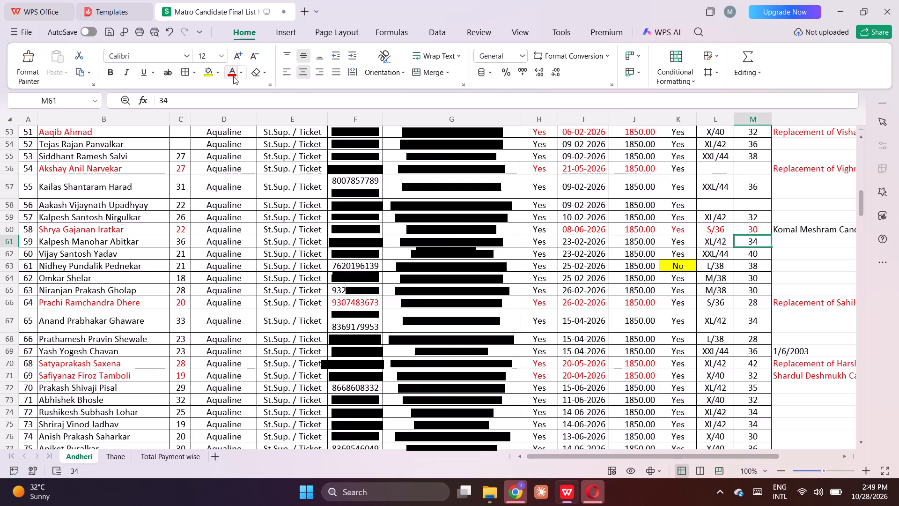
Examine the rows just above serial number 58, reading across the serial number 56 row to the shirt size column.
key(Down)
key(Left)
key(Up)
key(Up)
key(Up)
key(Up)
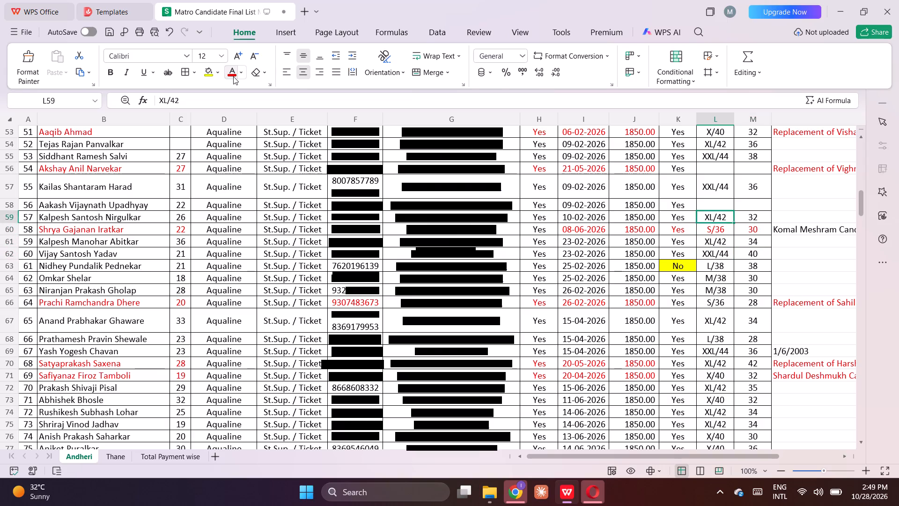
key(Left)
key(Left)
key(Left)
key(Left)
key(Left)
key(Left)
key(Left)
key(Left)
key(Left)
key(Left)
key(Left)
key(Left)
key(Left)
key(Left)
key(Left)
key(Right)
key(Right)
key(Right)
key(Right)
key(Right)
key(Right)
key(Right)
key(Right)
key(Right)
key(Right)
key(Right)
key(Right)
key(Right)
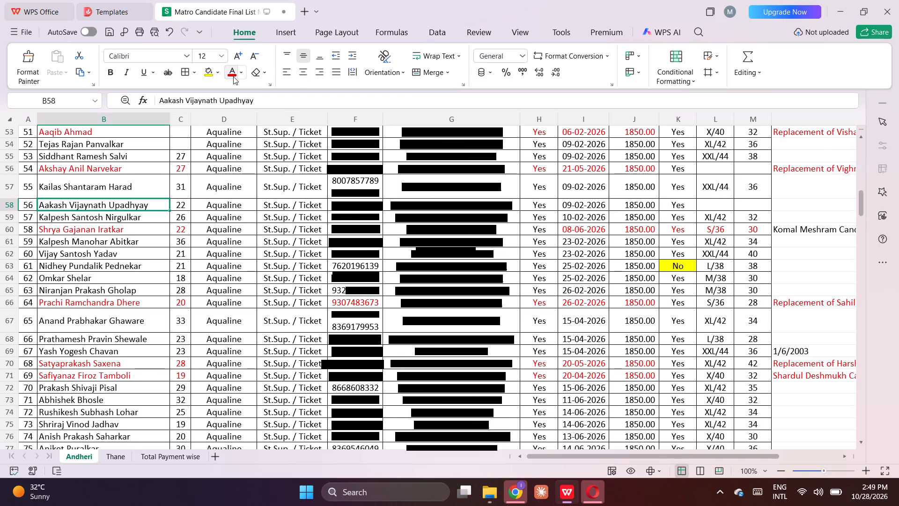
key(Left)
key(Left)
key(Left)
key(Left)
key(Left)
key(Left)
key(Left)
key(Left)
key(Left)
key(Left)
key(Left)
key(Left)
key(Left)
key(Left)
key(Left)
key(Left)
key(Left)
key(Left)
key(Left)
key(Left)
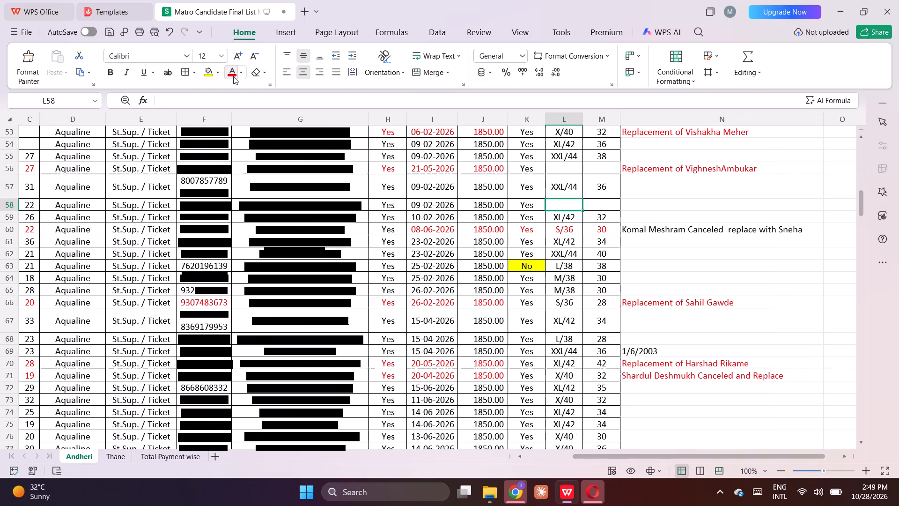
Look through the rows below serial number 58 and examine the serial number 77 row across to the shirt size column.
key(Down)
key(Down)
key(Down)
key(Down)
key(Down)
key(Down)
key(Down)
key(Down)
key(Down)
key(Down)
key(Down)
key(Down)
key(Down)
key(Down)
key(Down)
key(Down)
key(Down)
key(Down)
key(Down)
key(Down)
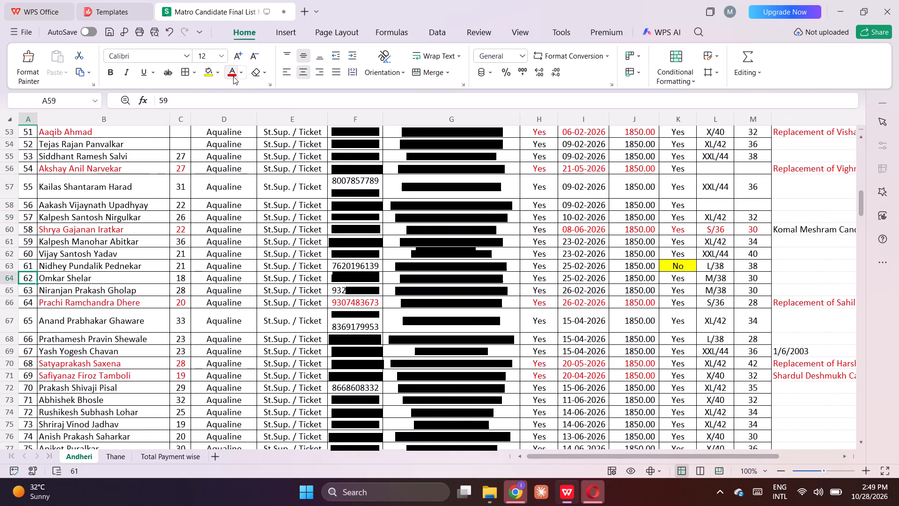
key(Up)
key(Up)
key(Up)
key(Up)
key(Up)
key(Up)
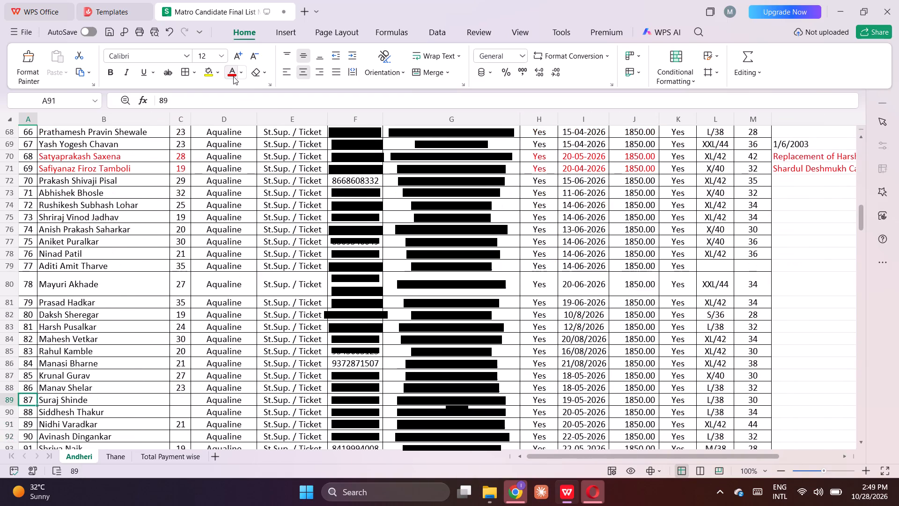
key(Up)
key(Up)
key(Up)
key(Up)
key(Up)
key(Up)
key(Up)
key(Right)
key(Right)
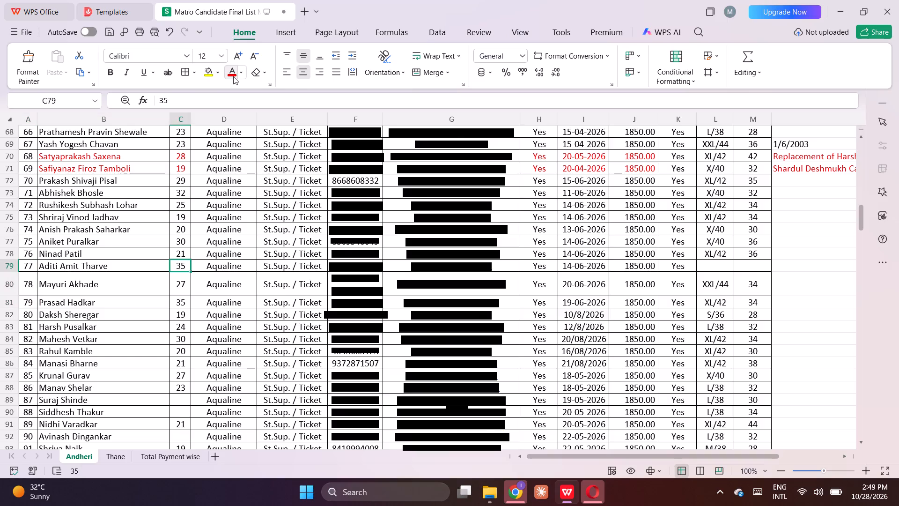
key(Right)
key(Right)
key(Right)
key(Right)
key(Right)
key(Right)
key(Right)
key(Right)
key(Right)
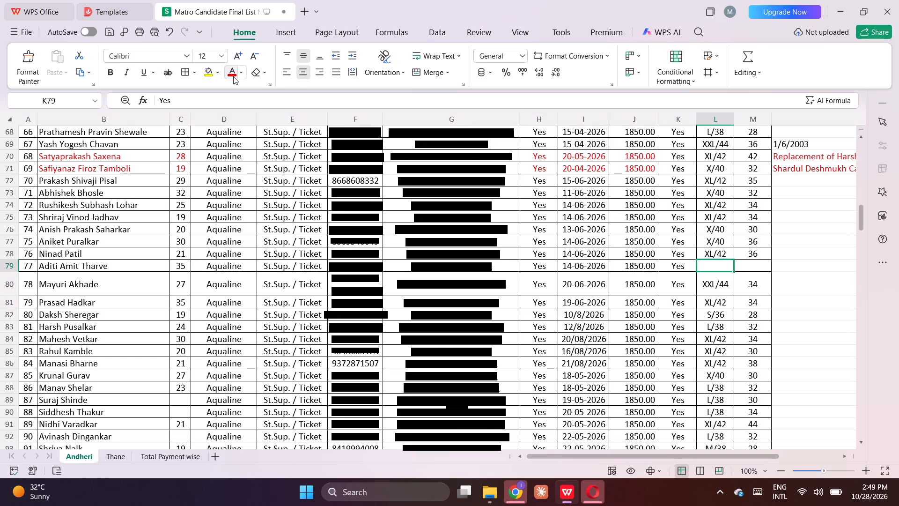
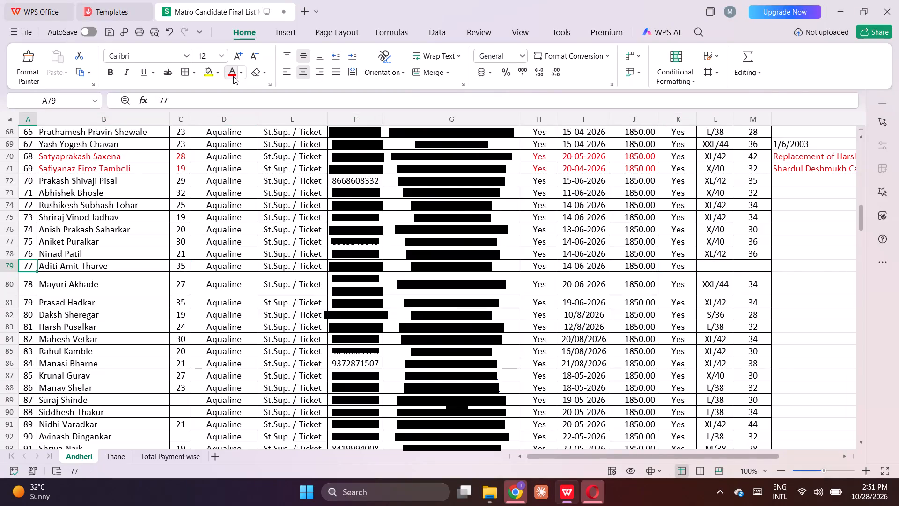
Search the Andheri sheet for "komal" to locate the matching replacement entry.
key(ctrl+f)
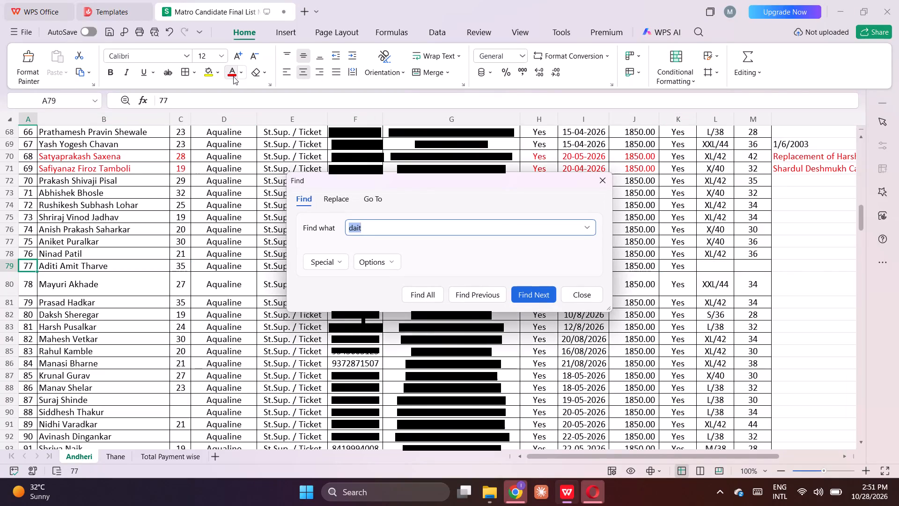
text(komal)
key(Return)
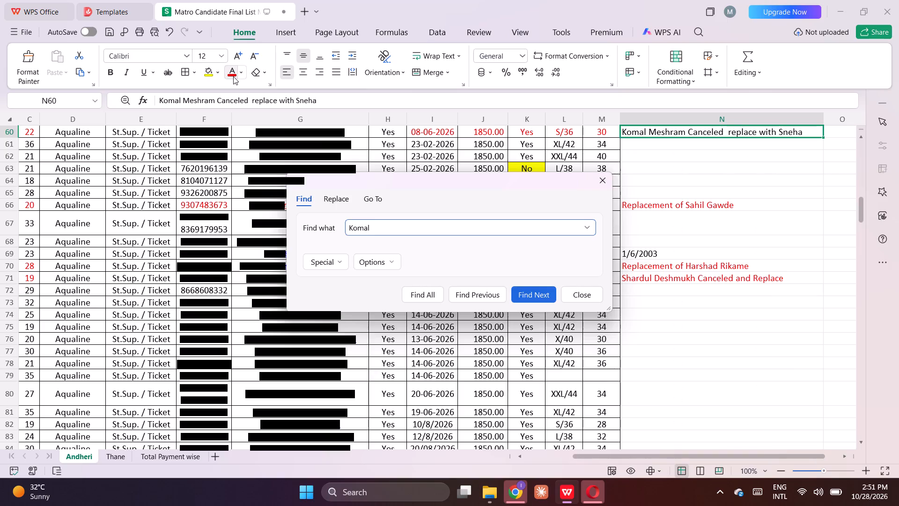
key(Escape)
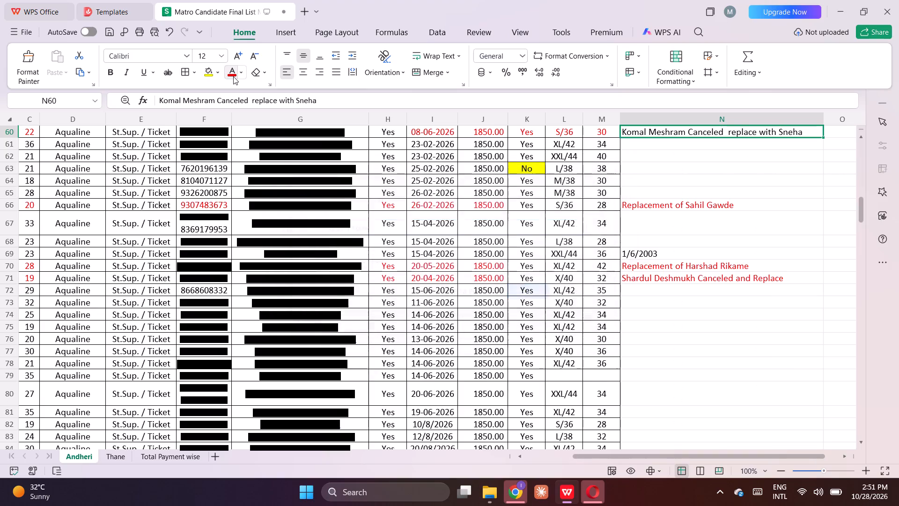
Examine the serial number 58 row from the replacement note in column N back to the candidate's name and age.
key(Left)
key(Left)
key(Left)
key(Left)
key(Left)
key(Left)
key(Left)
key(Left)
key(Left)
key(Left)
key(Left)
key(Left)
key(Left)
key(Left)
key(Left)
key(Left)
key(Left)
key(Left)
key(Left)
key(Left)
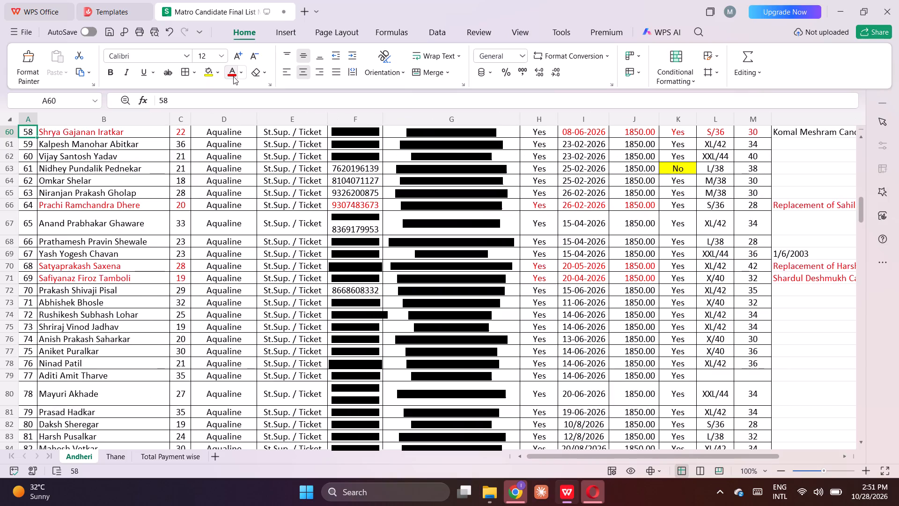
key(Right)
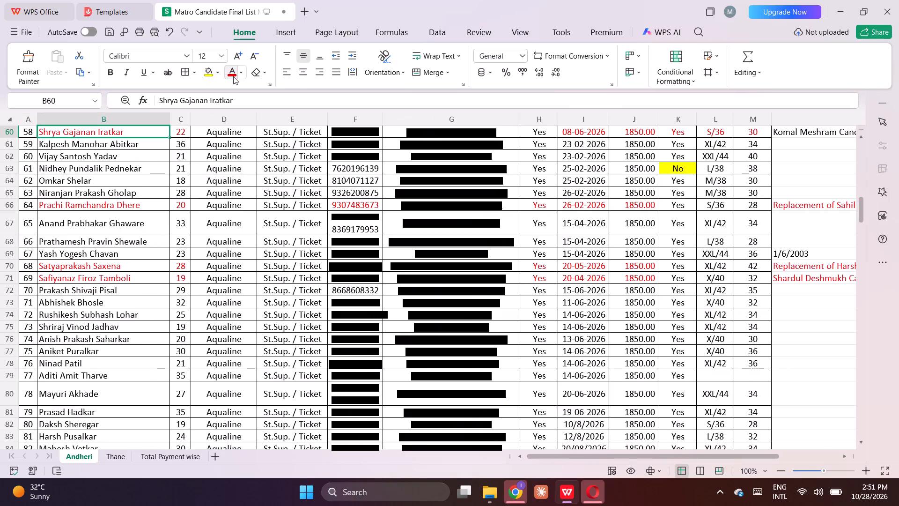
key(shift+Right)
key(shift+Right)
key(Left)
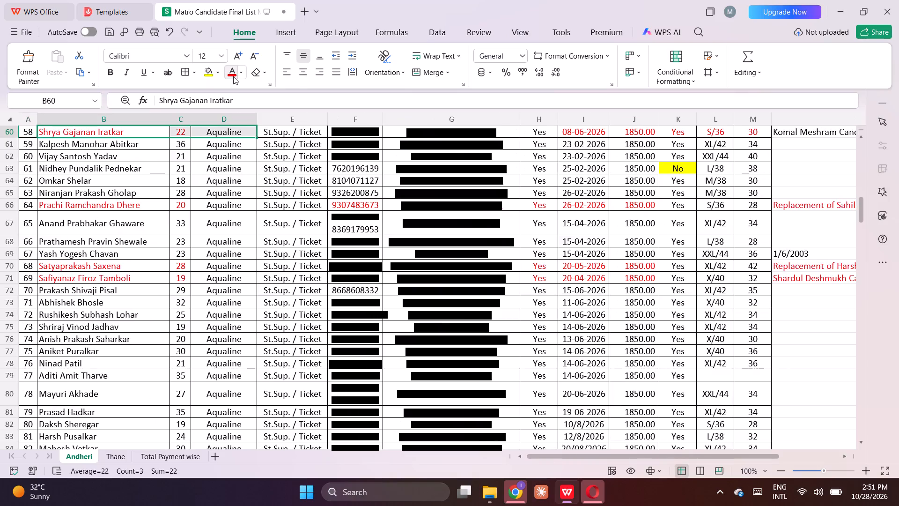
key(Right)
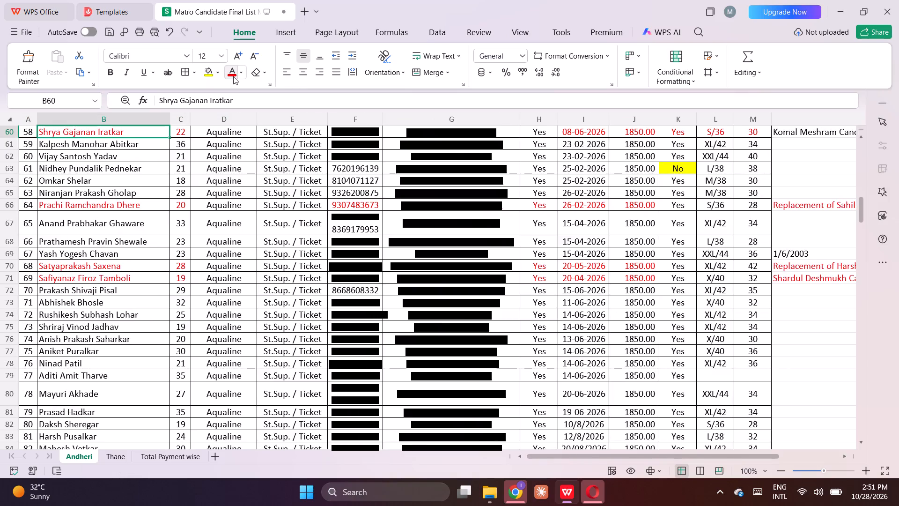
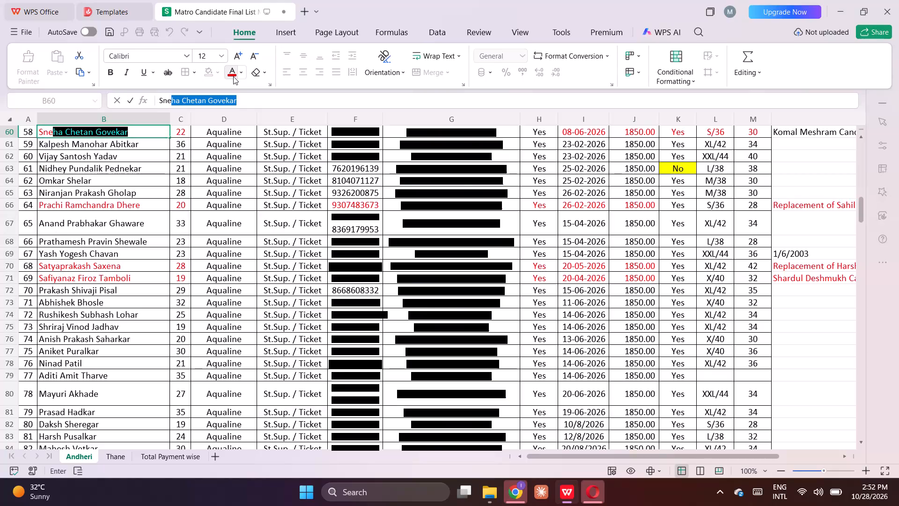
Complete the new replacement candidate's name in column B at serial number 58.
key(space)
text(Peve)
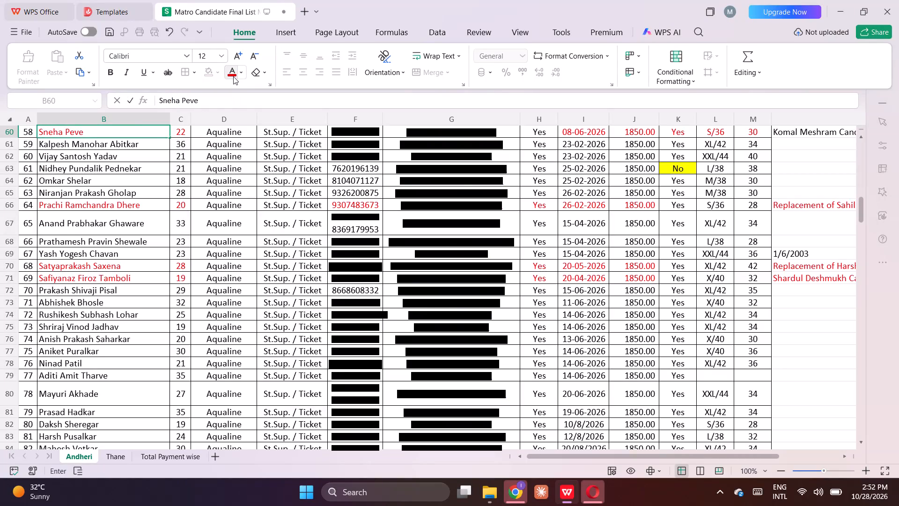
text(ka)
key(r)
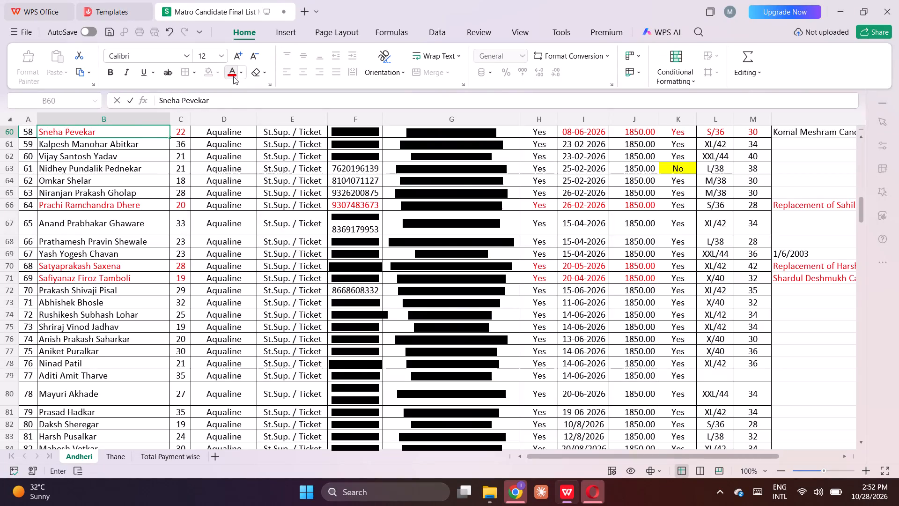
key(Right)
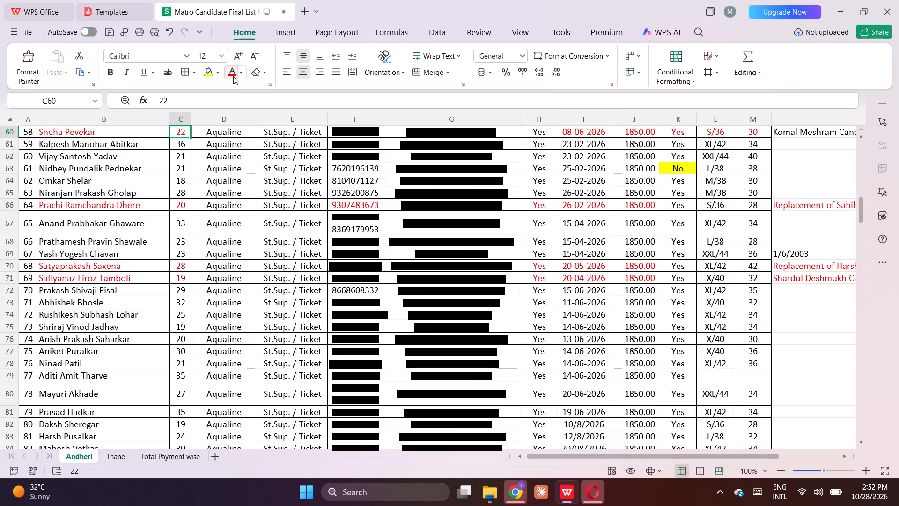
Enter the new candidate's ten-digit phone number in column F at serial number 58.
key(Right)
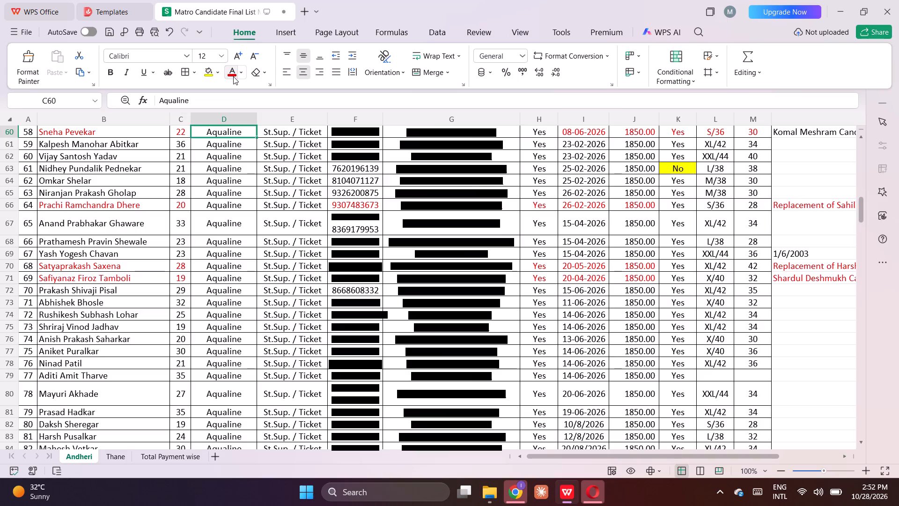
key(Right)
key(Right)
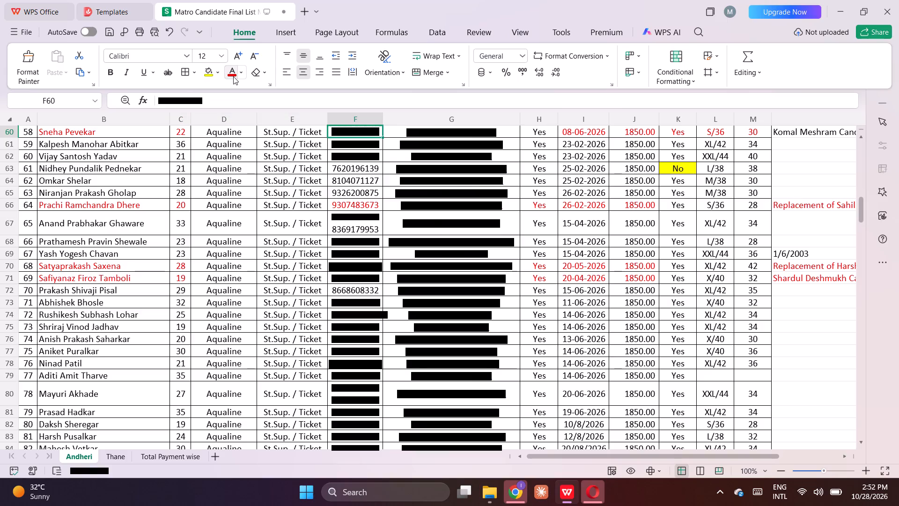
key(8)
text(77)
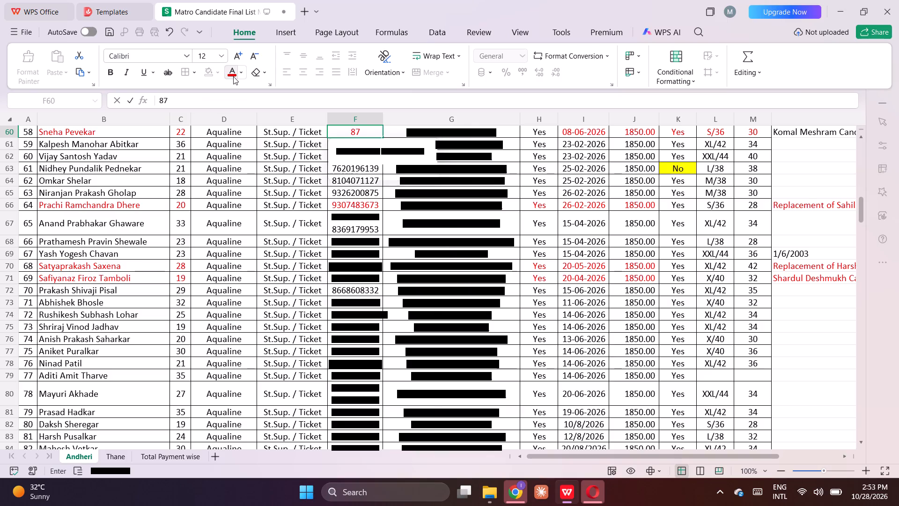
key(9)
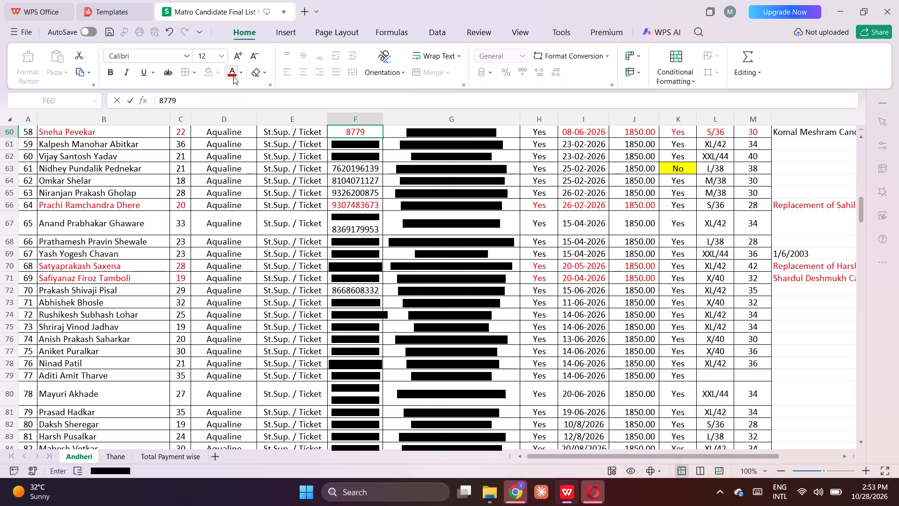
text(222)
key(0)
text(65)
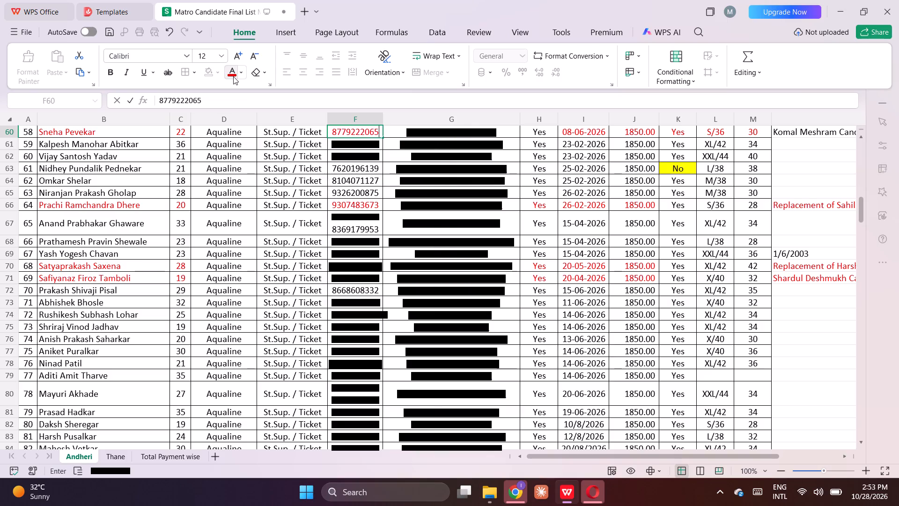
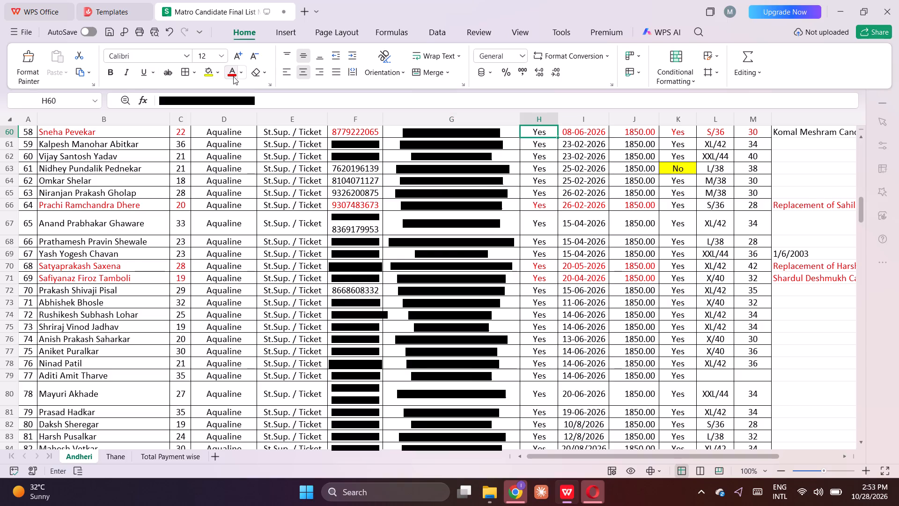
Go to the replacement candidate's size entry in column L at serial number 58.
key(Right)
key(Right)
key(Right)
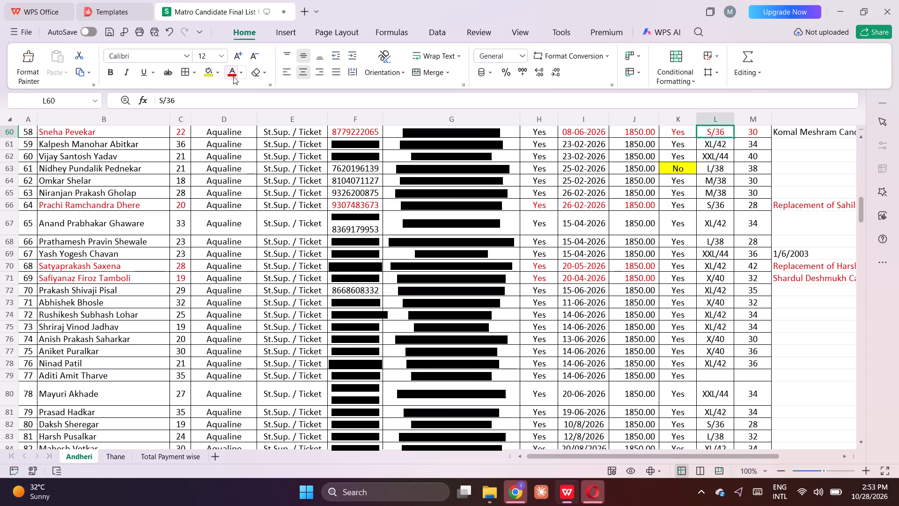
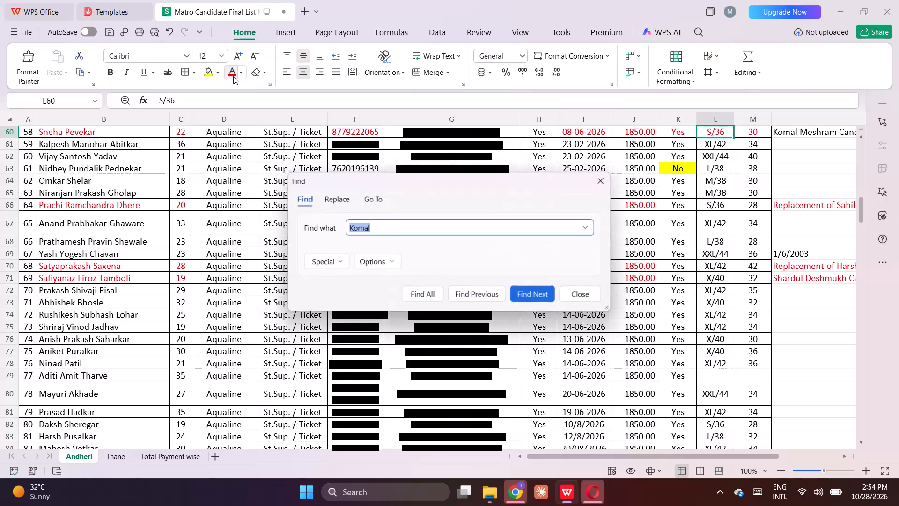
Search the Andheri sheet for "aditi" and cycle through the matches, ending on the candidate's name at serial number 77.
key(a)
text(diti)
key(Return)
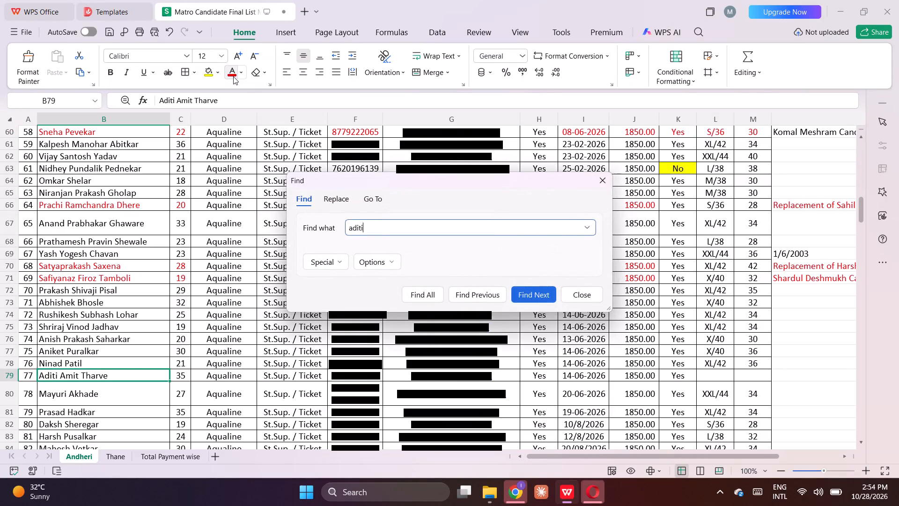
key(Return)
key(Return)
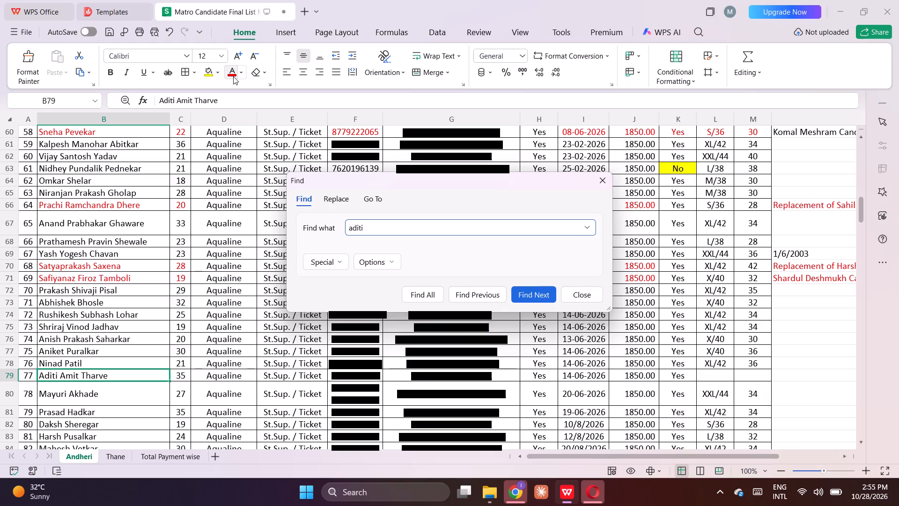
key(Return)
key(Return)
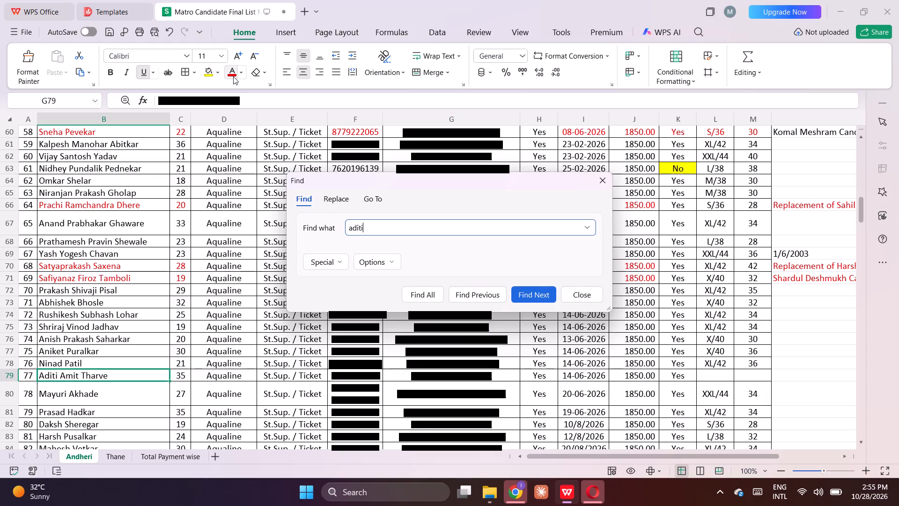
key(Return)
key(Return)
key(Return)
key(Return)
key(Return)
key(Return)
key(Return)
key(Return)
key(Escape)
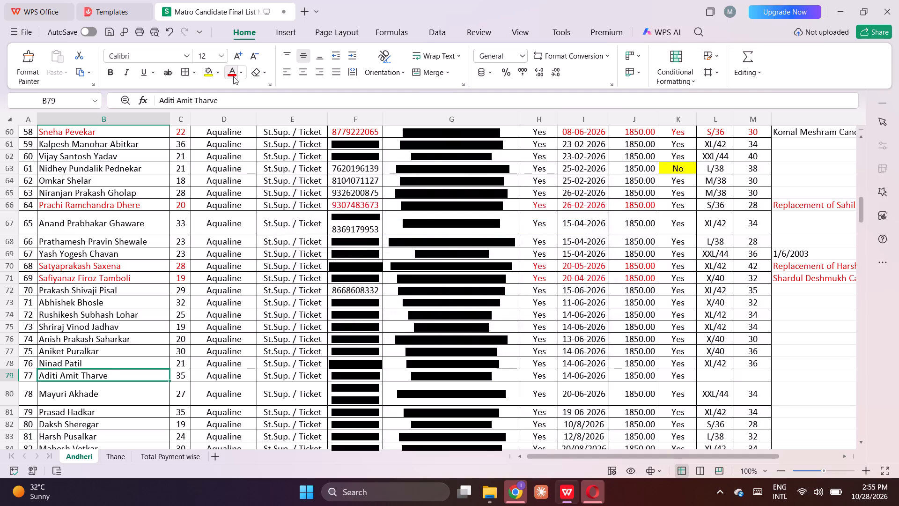
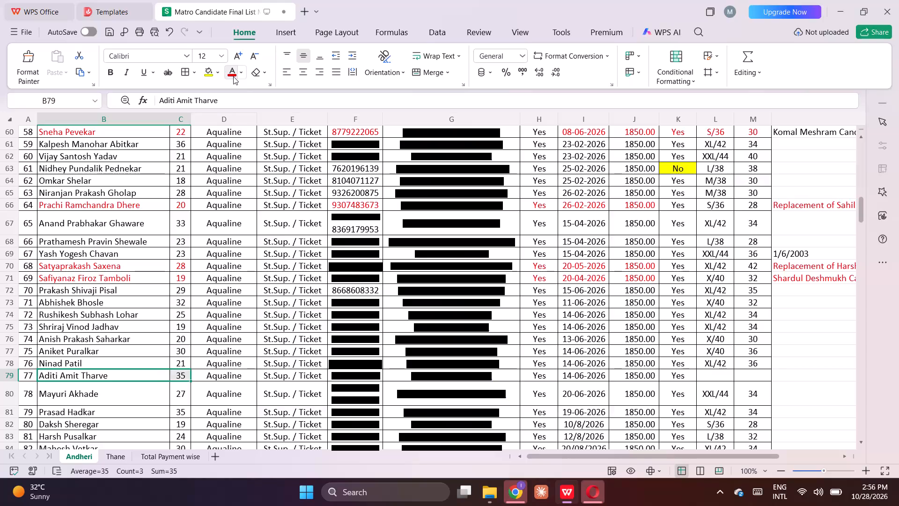
Enter a column N remark for serial number 77 reading "Cancel", the candidate's first name and surname, and "Replace with".
key(Right)
key(Right)
key(Right)
key(Right)
key(Right)
key(Right)
key(Right)
key(Right)
key(Right)
key(Right)
key(Right)
key(Right)
key(Right)
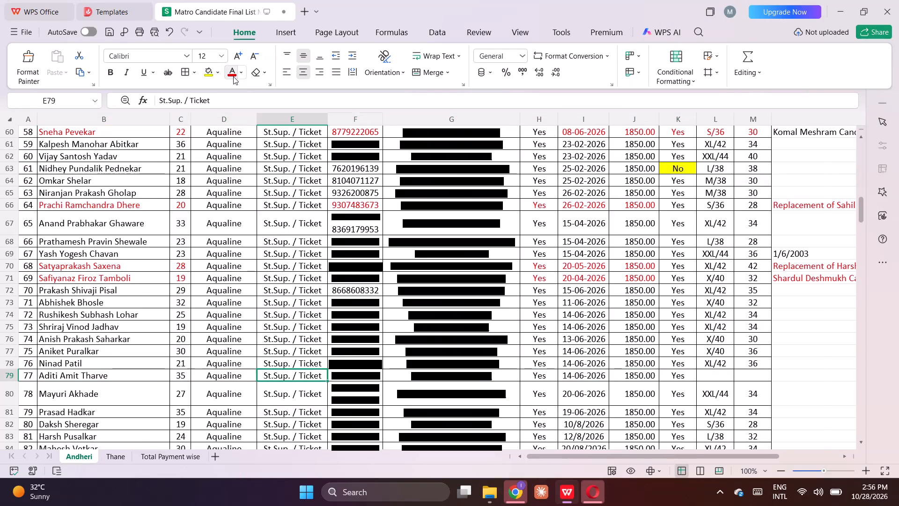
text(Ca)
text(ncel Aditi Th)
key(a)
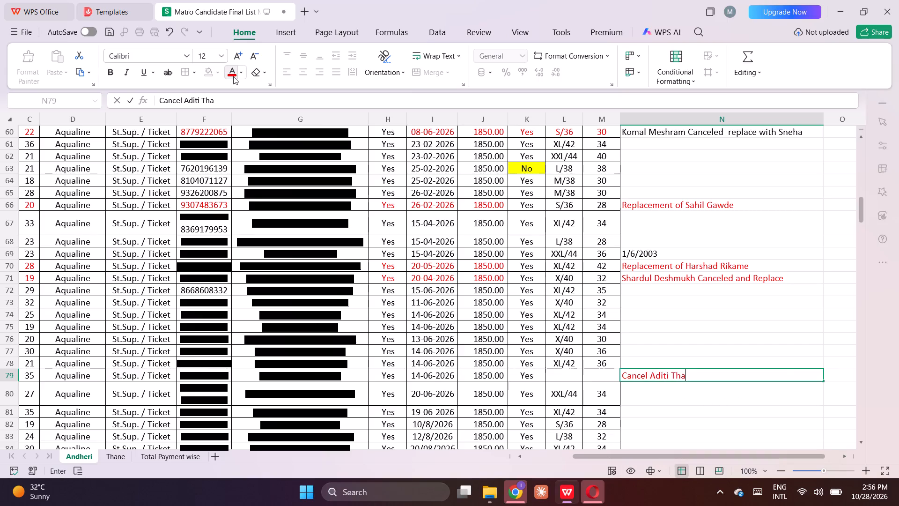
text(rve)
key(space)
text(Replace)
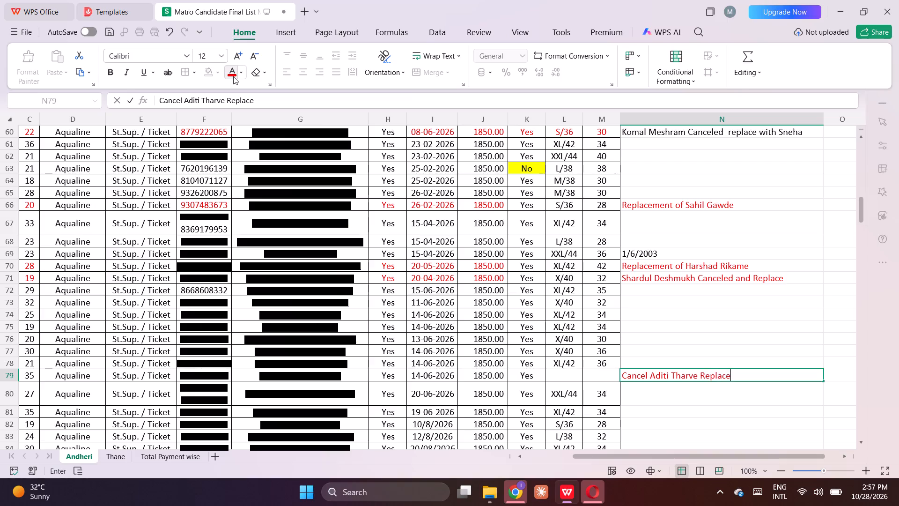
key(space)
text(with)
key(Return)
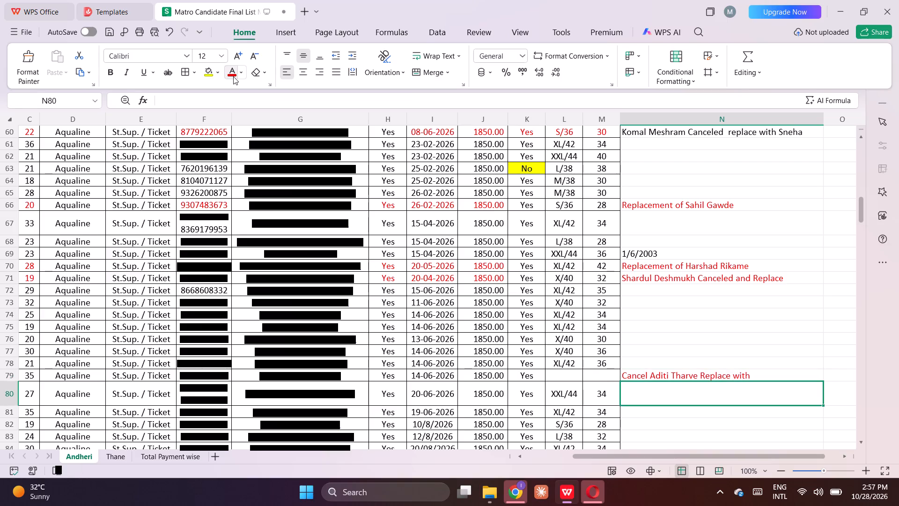
Clear the contact details in columns F and G for the candidate at serial number 77.
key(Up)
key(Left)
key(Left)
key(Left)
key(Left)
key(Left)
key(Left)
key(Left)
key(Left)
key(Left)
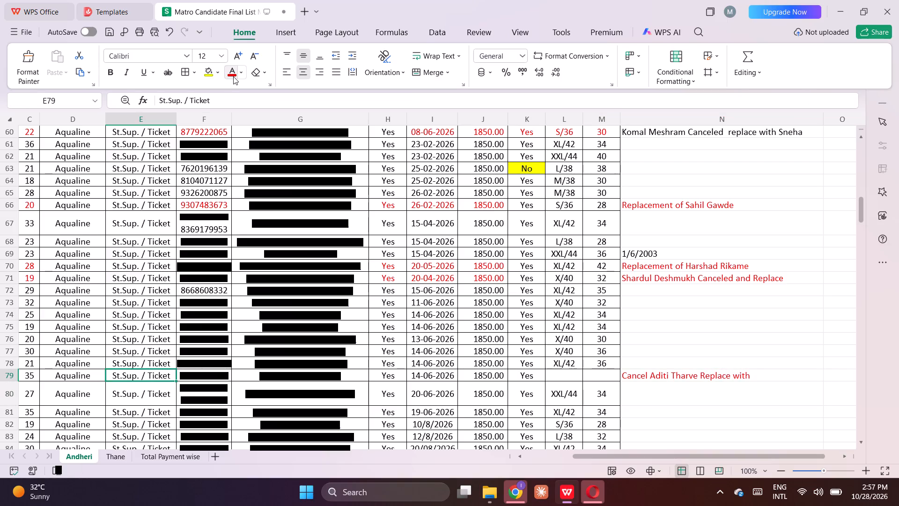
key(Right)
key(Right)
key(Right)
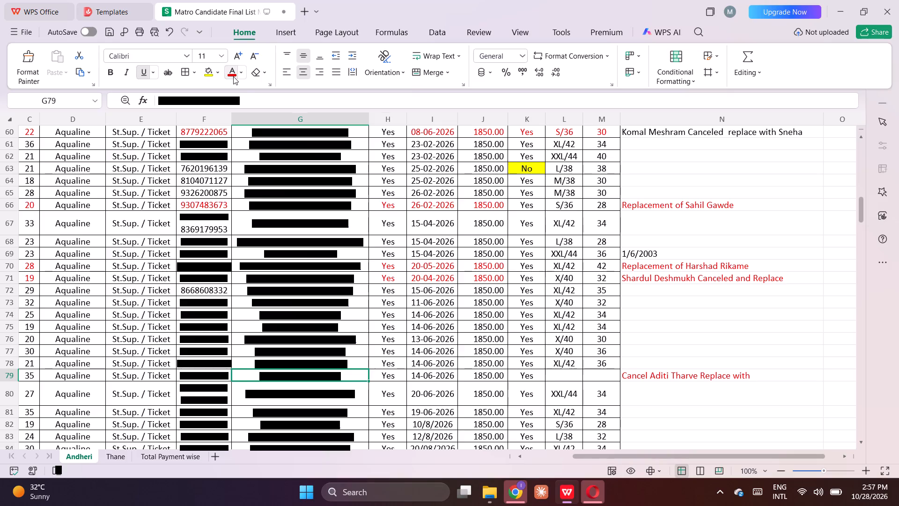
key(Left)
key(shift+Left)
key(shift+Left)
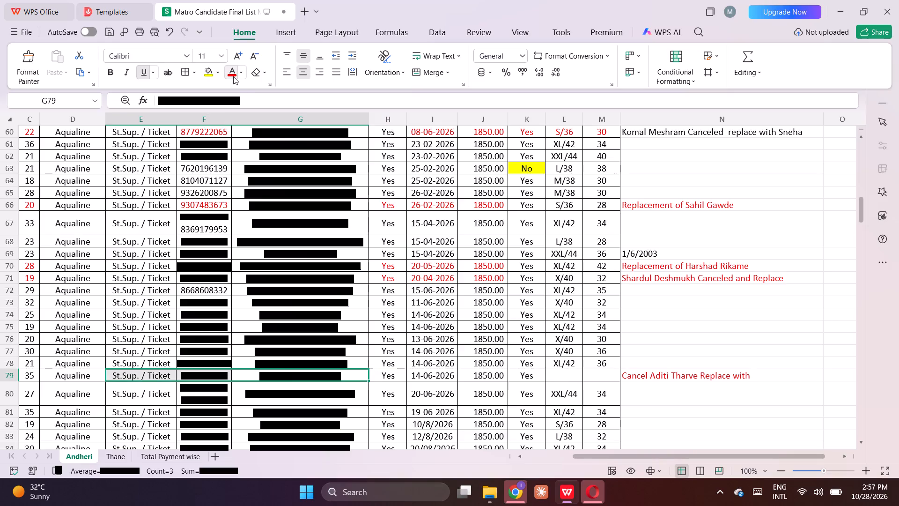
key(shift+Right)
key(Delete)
Clear the candidate's name and age at serial number 77, in columns B and C.
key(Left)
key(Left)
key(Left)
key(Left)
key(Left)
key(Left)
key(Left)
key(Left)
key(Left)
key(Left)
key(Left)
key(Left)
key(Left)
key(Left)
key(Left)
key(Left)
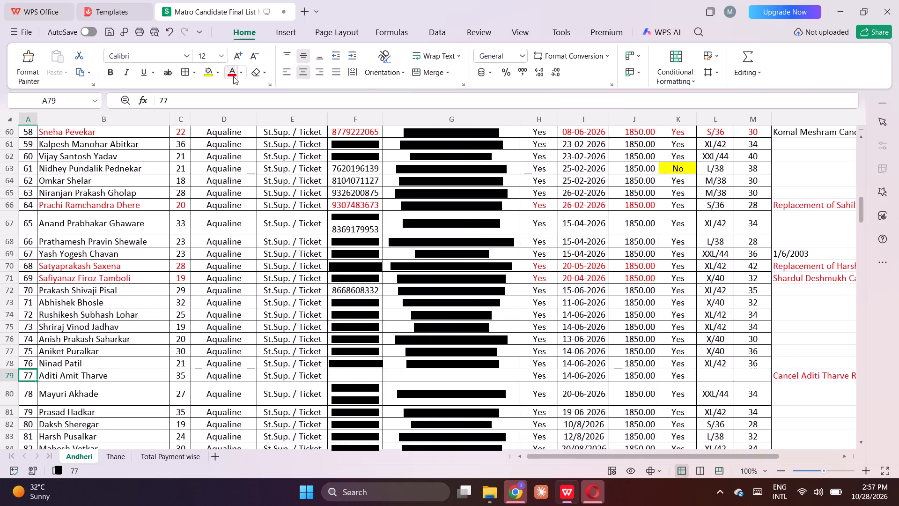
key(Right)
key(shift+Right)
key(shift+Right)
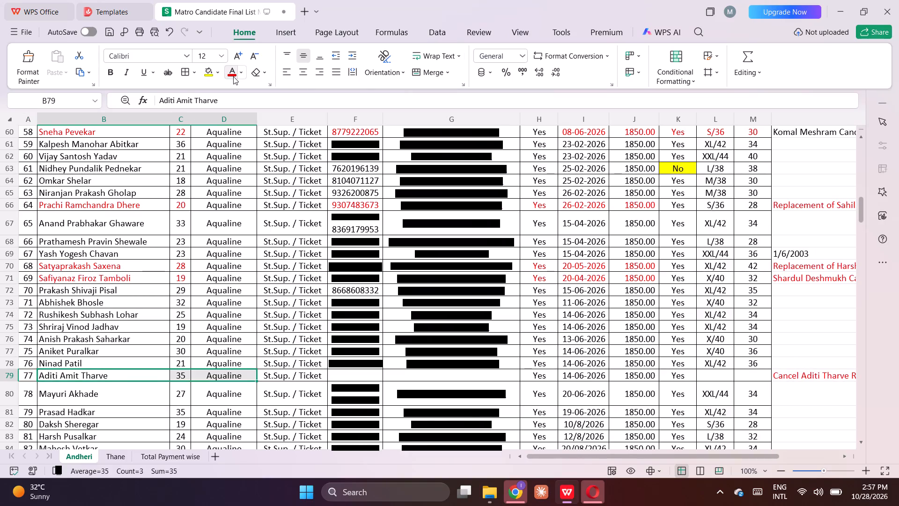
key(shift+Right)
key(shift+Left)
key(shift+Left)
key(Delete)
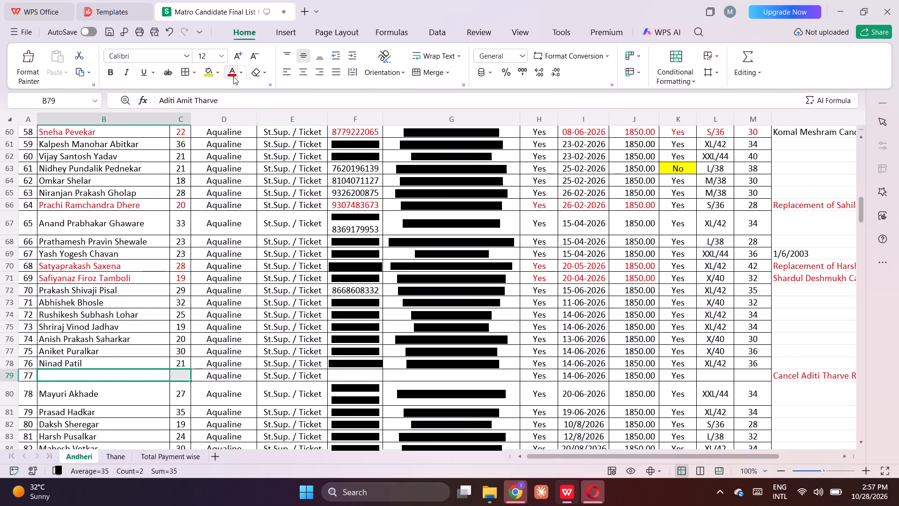
Save the candidate list workbook.
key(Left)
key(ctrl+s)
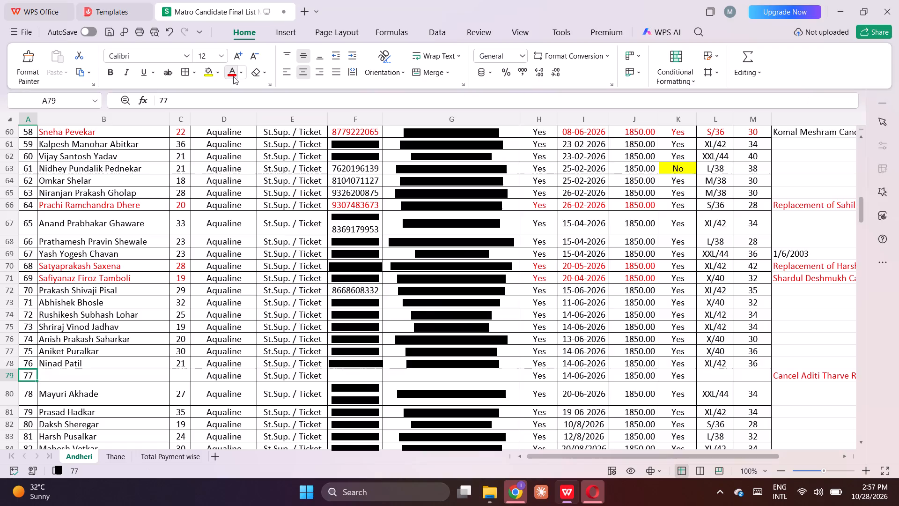
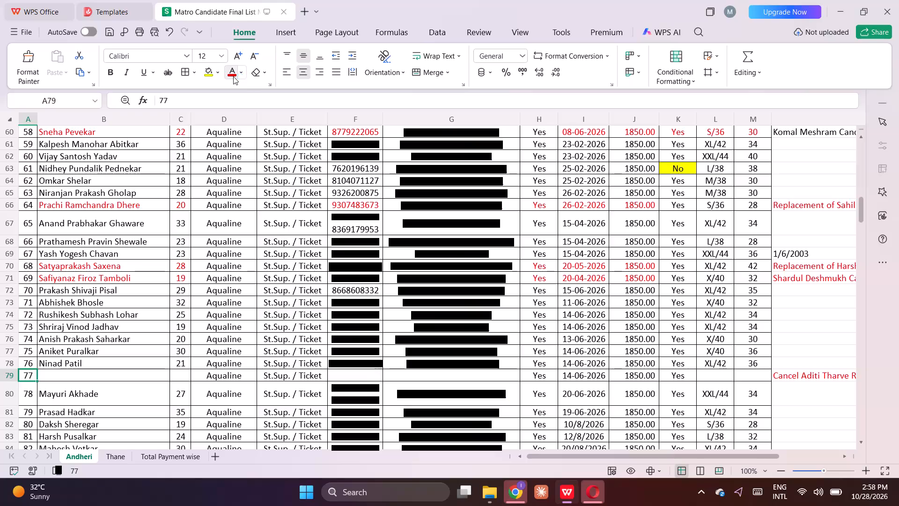
Review the serial number 77 row from the serial number across to the column N remark and beyond.
key(Right)
key(Right)
key(Right)
key(Right)
key(Right)
key(Right)
key(Right)
key(Right)
key(Right)
key(Right)
key(Right)
key(Right)
key(Right)
key(Right)
key(Right)
key(Right)
key(Right)
key(Right)
key(Right)
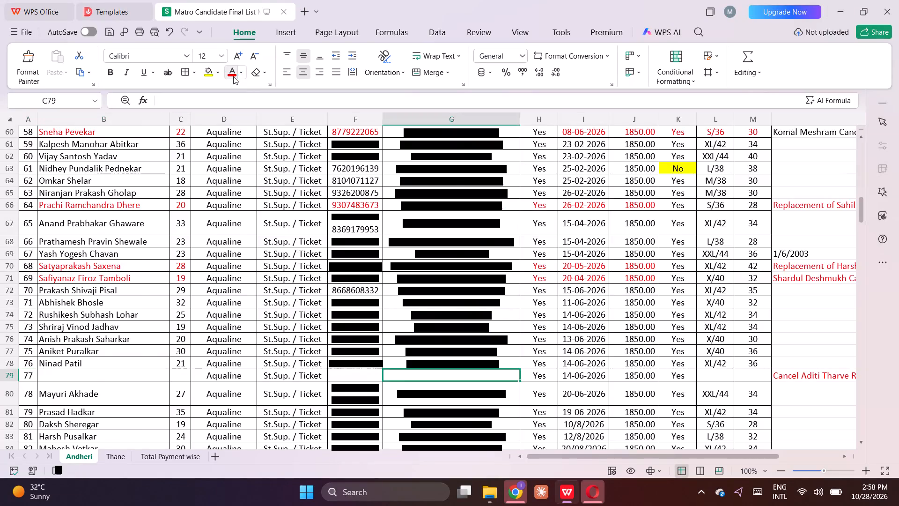
key(Left)
key(Left)
key(Left)
key(Left)
key(Left)
key(Left)
key(Left)
key(Left)
key(Left)
key(Left)
key(Left)
key(Left)
key(Left)
key(Left)
key(Left)
key(Left)
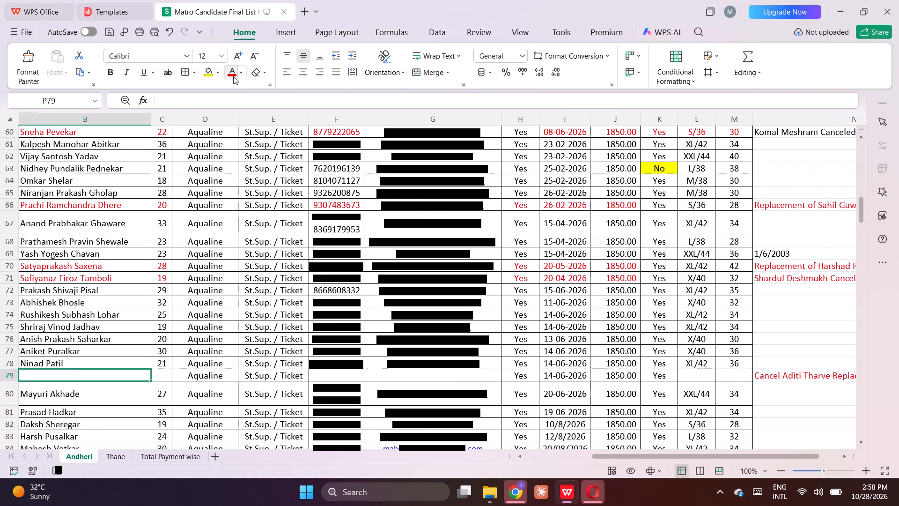
key(Down)
key(Down)
key(Up)
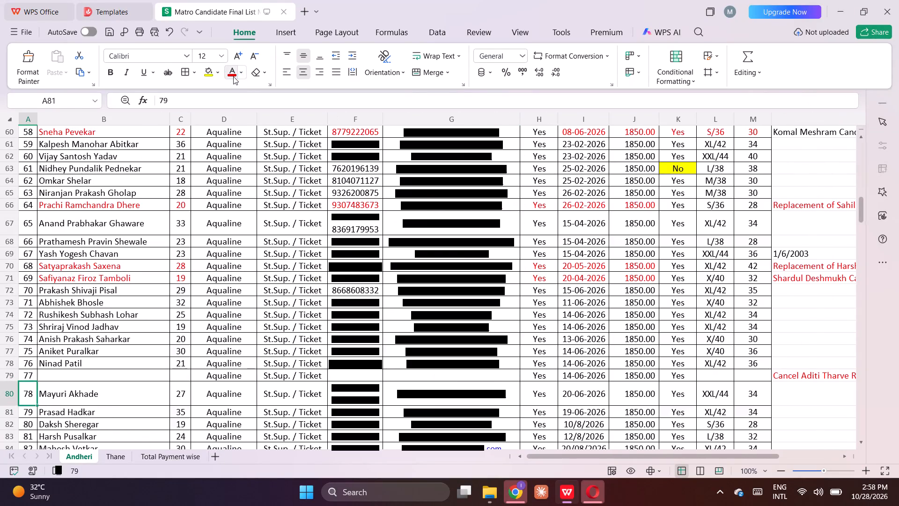
Delete the stray value 94 from column N in the row for serial number 94.
key(Right)
key(Right)
key(Right)
key(Right)
key(Right)
key(Right)
key(Right)
key(Right)
key(Right)
key(Right)
key(Right)
key(Right)
key(Right)
key(Down)
key(Down)
key(Down)
key(Down)
key(Down)
key(Down)
key(Down)
key(Down)
key(Down)
key(Down)
key(Down)
key(Down)
key(Down)
key(Down)
key(Down)
key(Down)
key(Down)
key(Down)
key(Down)
key(Down)
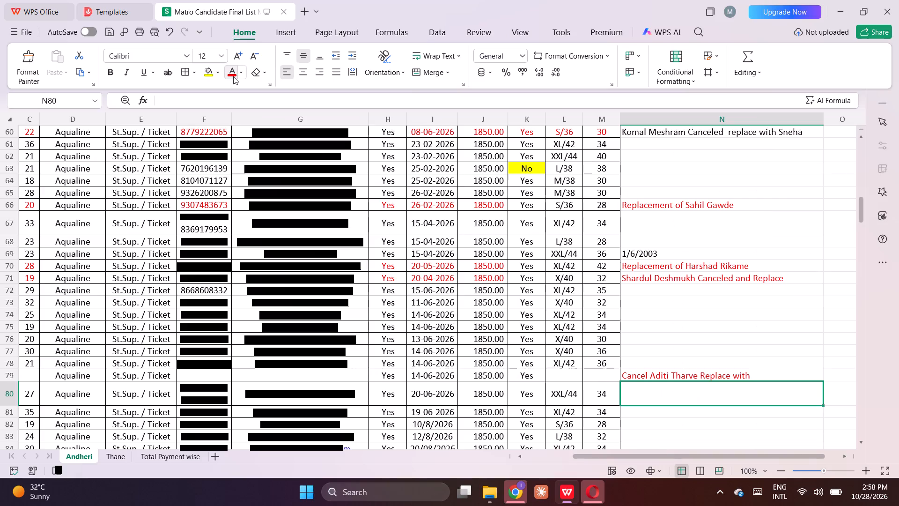
key(Up)
key(Up)
key(Up)
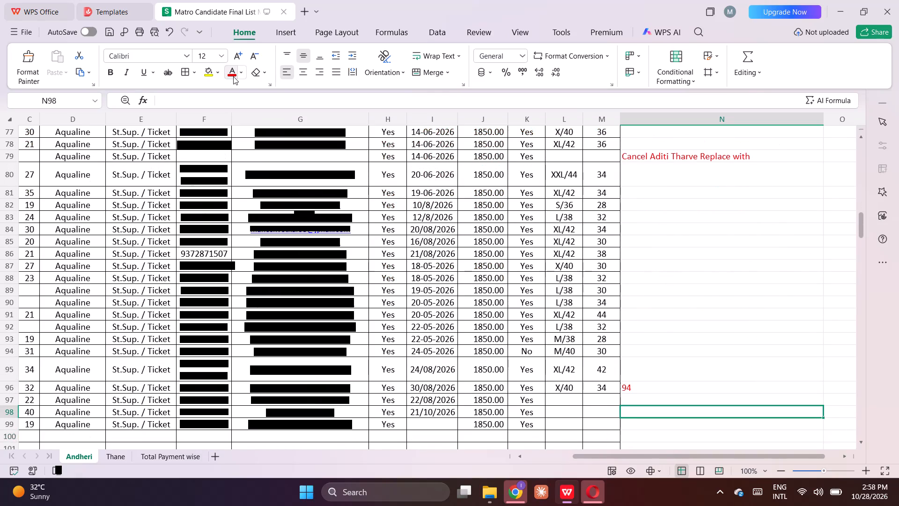
key(Up)
key(Delete)
Examine the last candidate entries, ending at the date cell in column I for serial number 97.
key(Left)
key(Left)
key(Left)
key(Left)
key(Left)
key(Left)
key(Left)
key(Left)
key(Left)
key(Left)
key(Left)
key(Left)
key(Left)
key(Left)
key(Left)
key(Left)
key(Left)
key(Left)
key(Left)
key(Left)
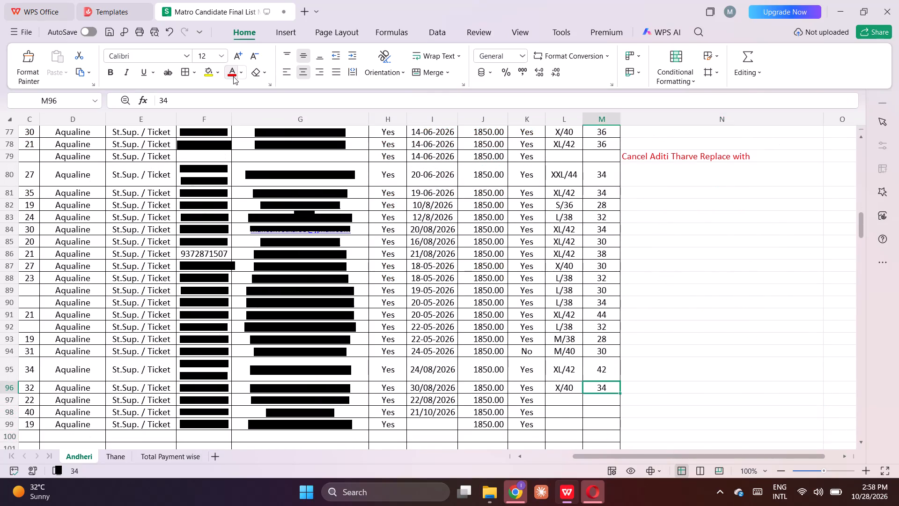
key(Down)
key(Down)
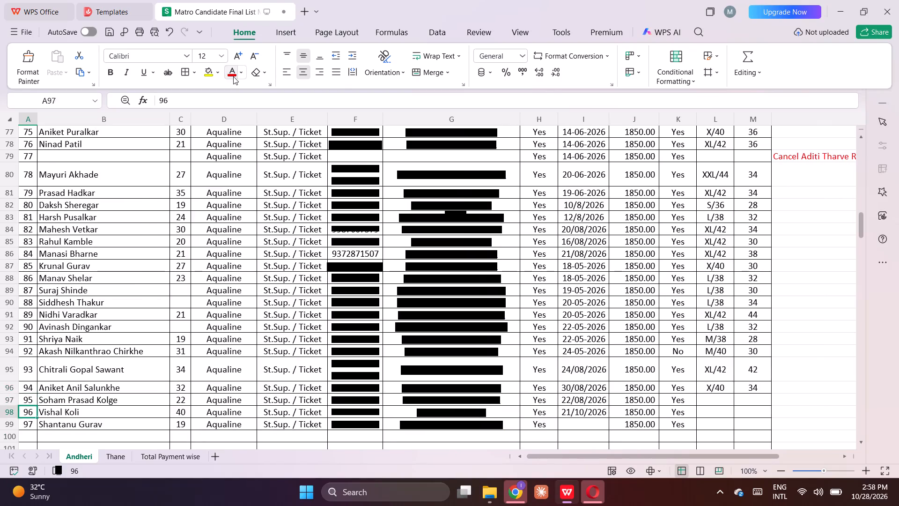
key(Down)
key(Right)
key(Right)
key(Right)
key(Right)
key(Right)
key(Right)
key(Right)
key(Right)
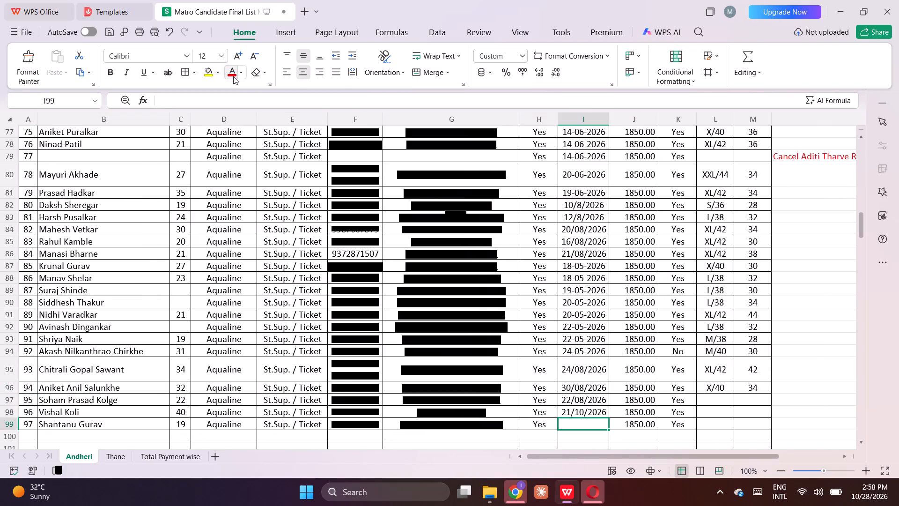
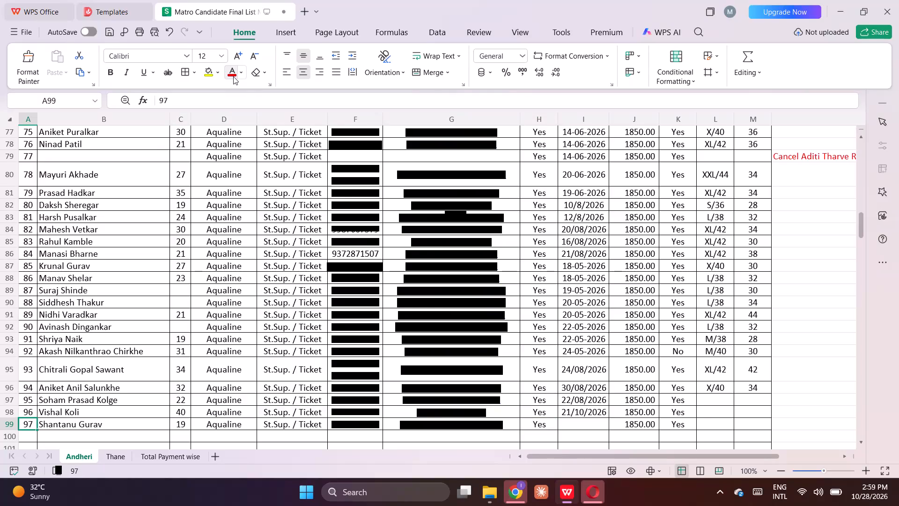
Fill in the replacement candidate's name and age 26 in the row for serial number 77.
key(Up)
key(Up)
key(Up)
key(Up)
key(Up)
key(Up)
key(Up)
key(Up)
key(Up)
key(Up)
key(Up)
key(Up)
key(Up)
key(Up)
key(Up)
key(Up)
key(Up)
key(Up)
key(Up)
key(Up)
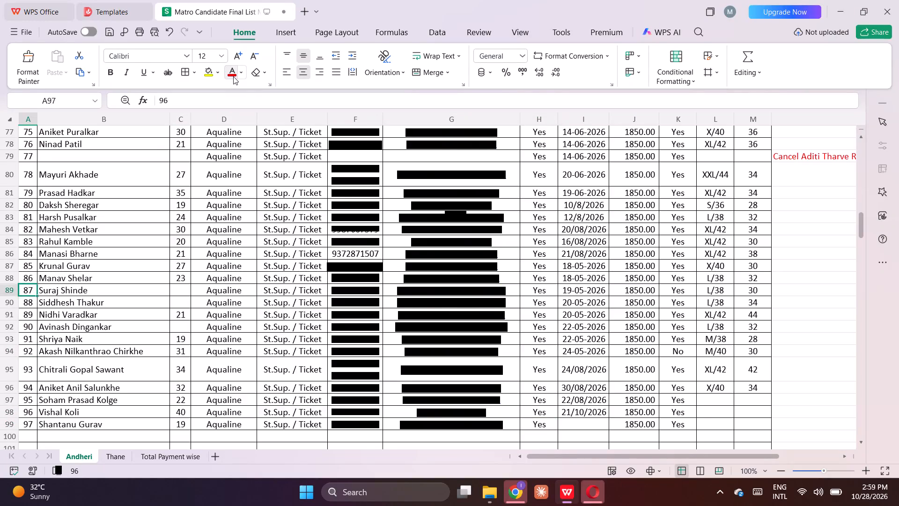
key(Right)
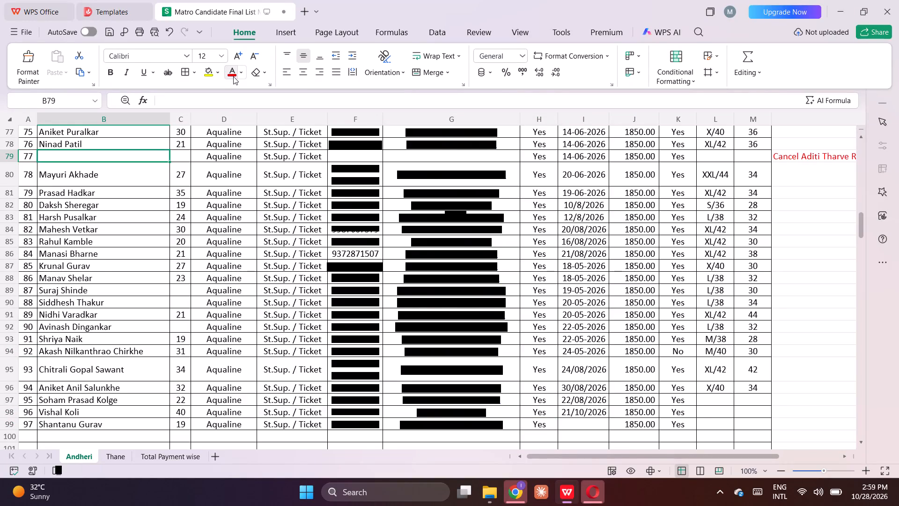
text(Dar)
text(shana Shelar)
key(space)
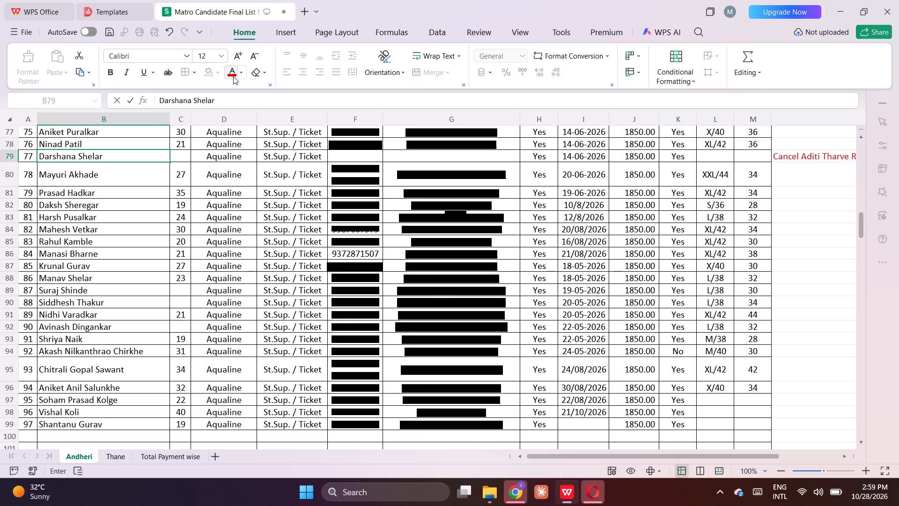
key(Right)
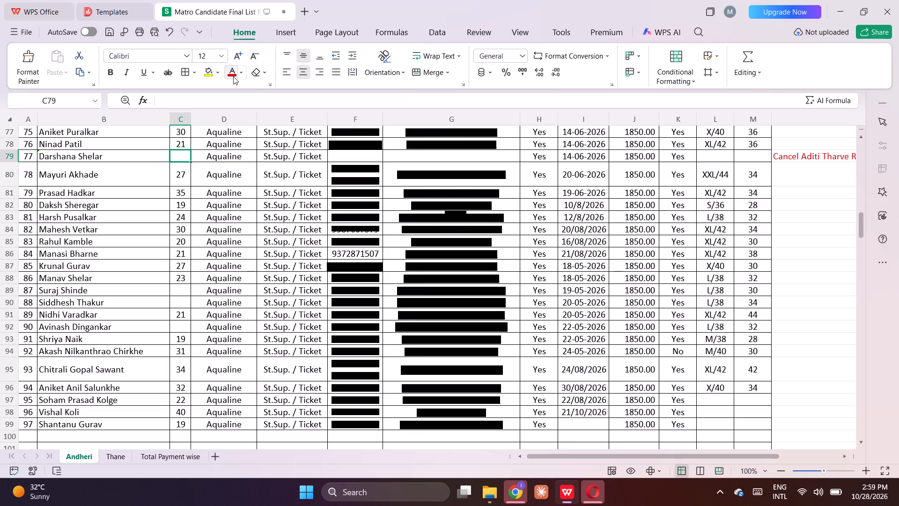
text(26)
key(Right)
Enter the replacement candidate's phone number in column F of the row for serial number 77.
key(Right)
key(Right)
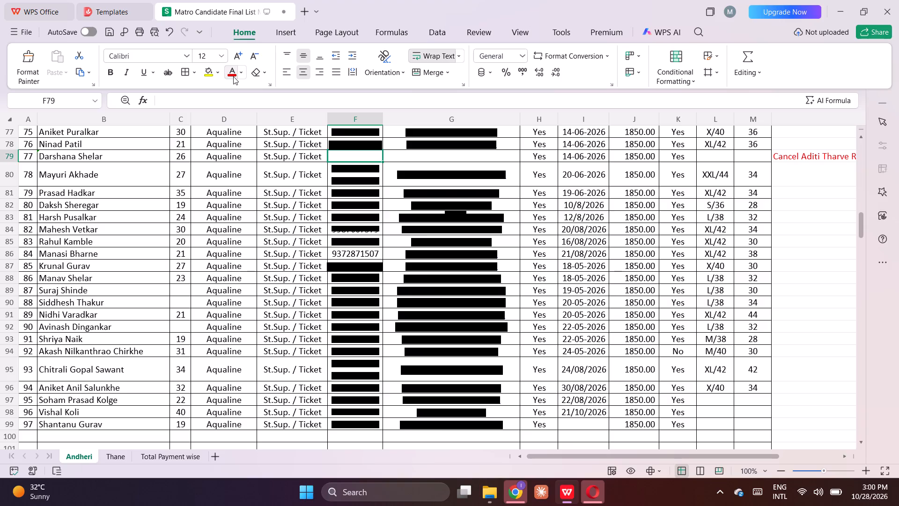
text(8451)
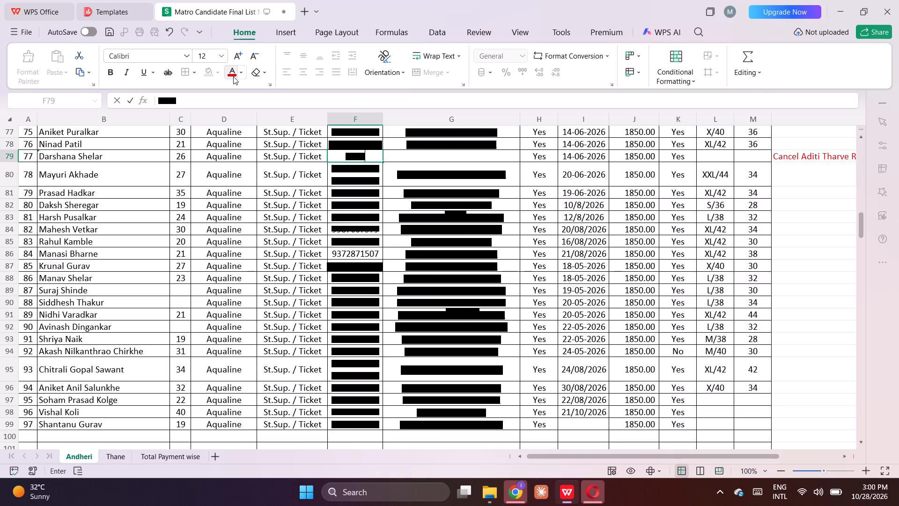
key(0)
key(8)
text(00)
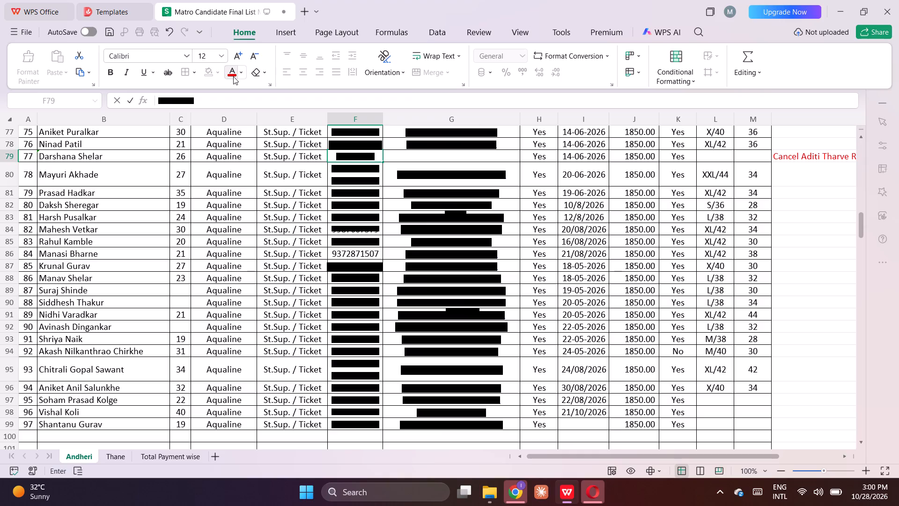